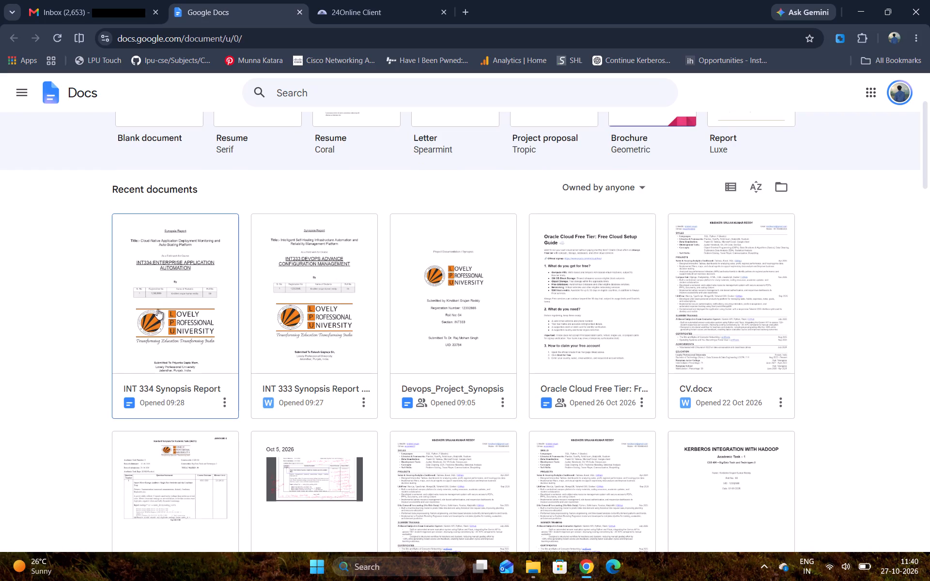
# Open the INT 334 Synopsis Report from the recent documents.
pyautogui.doubleClick(157, 309)
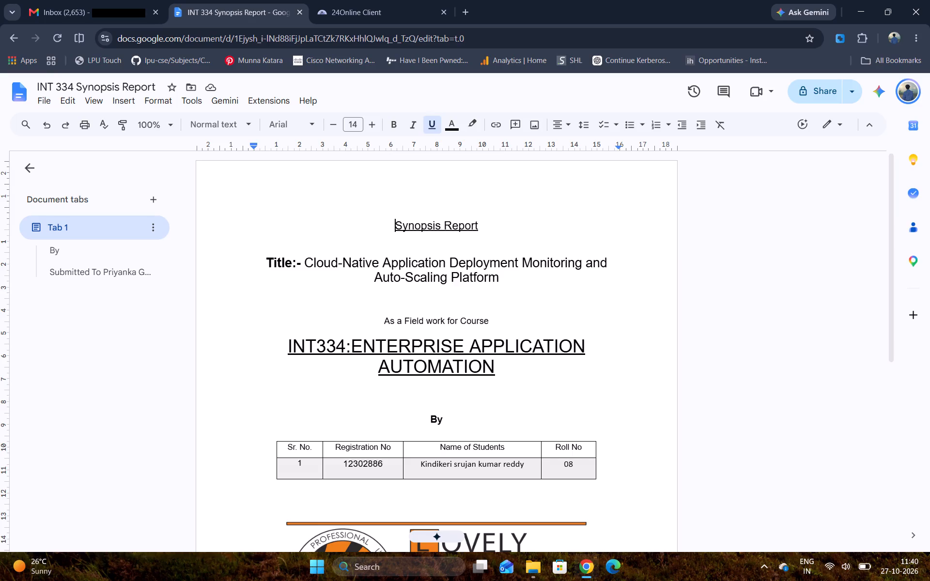
# Open the UMS login site in a separate browser tab.
pyautogui.scroll(-2, 571, 430)
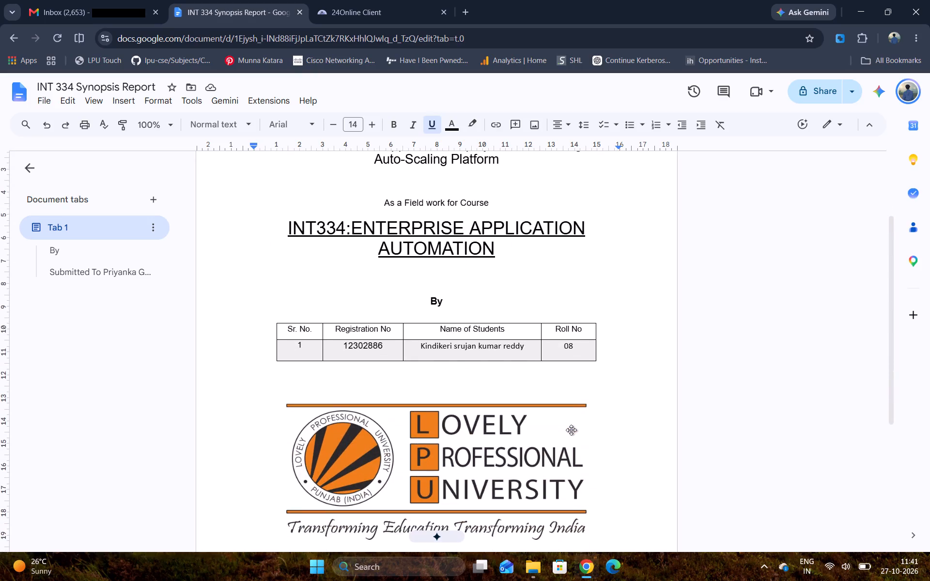
pyautogui.click(467, 12)
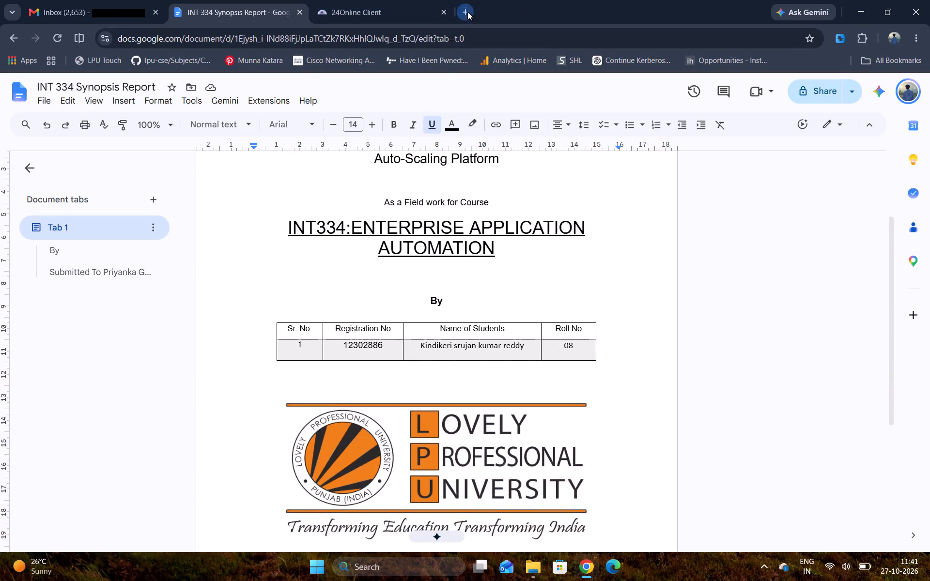
pyautogui.moveTo(509, 9); pyautogui.dragTo(376, 0)
pyautogui.write('ums')
pyautogui.press('Return')
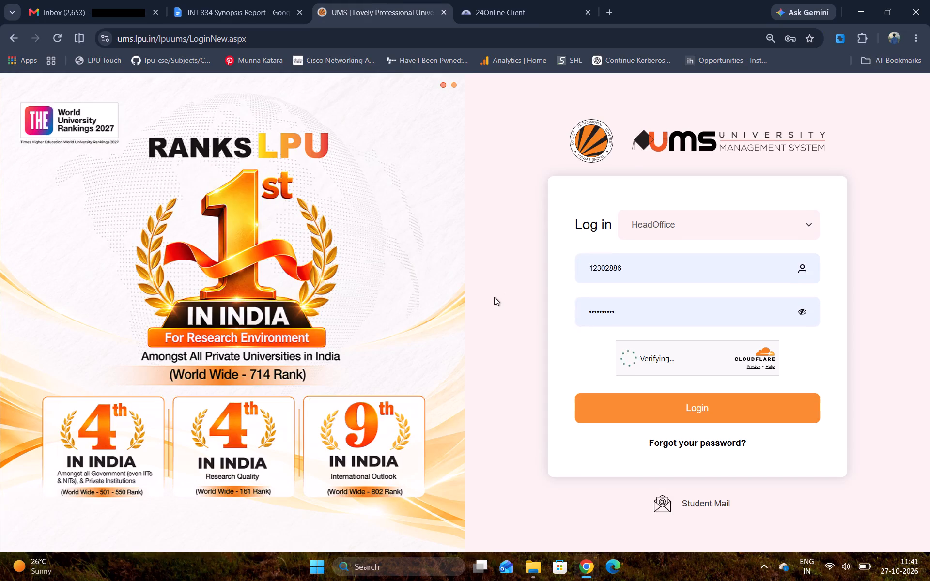
# Log in to the UMS student dashboard with the prefilled credentials and postpone the campus drive notifications.
pyautogui.click(491, 301)
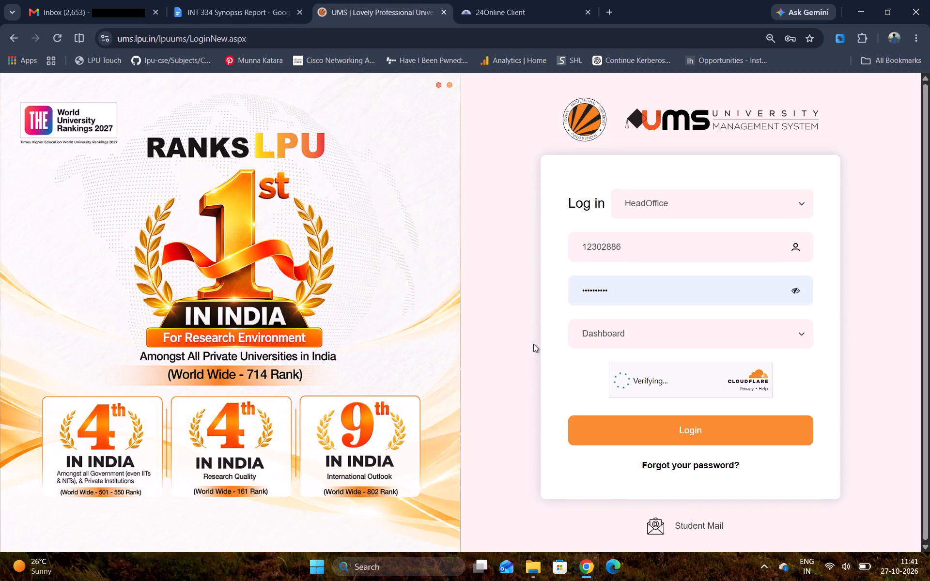
pyautogui.click(625, 432)
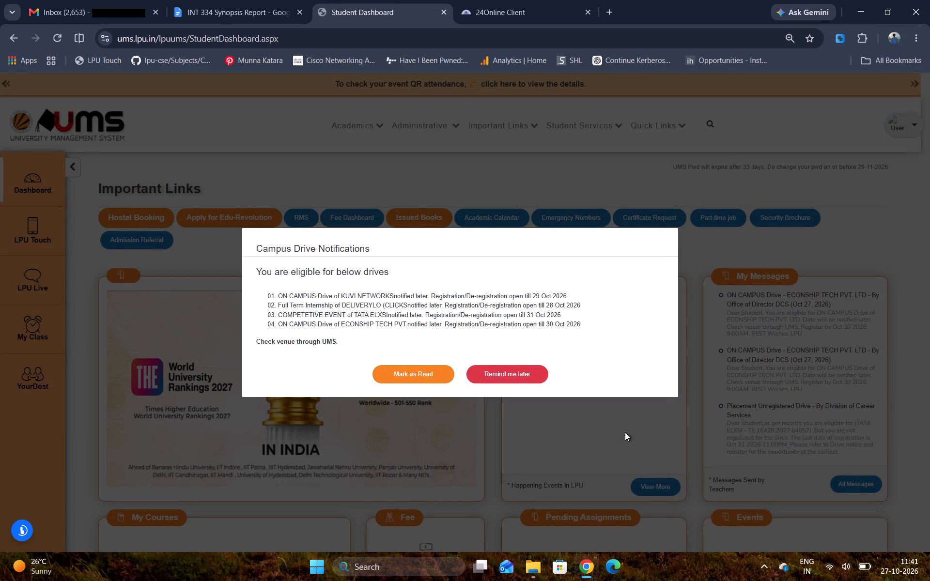
pyautogui.click(503, 372)
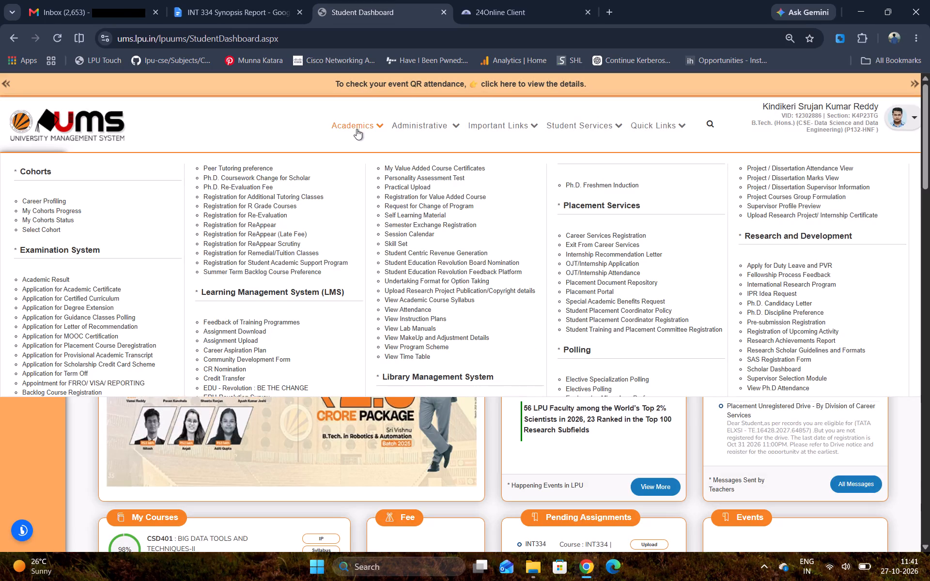
# Open the Placement Portal and examine the job profiles of the ECONSHIP TECH, KUVI NETWORKS and CEDCOSS placement drives.
pyautogui.click(592, 291)
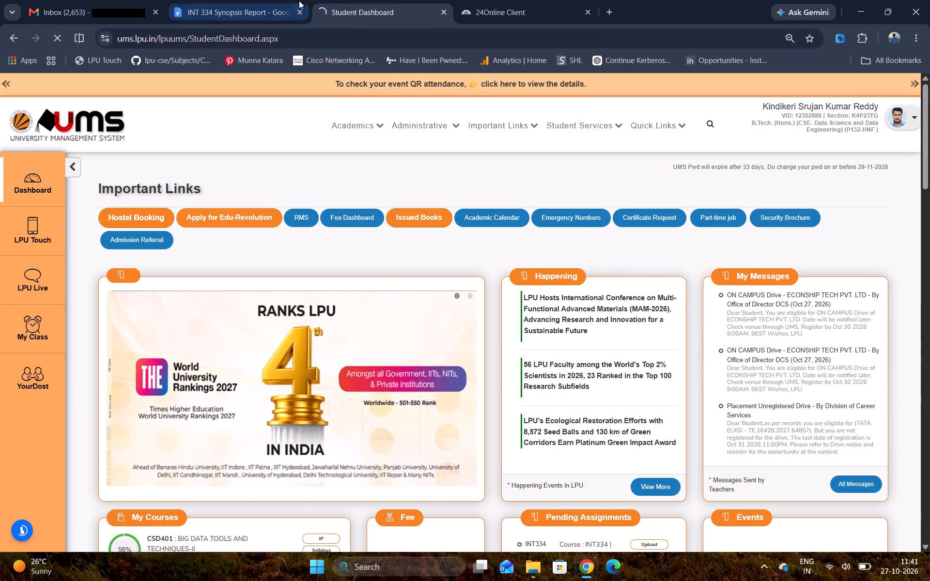
pyautogui.scroll(-2, 237, 335)
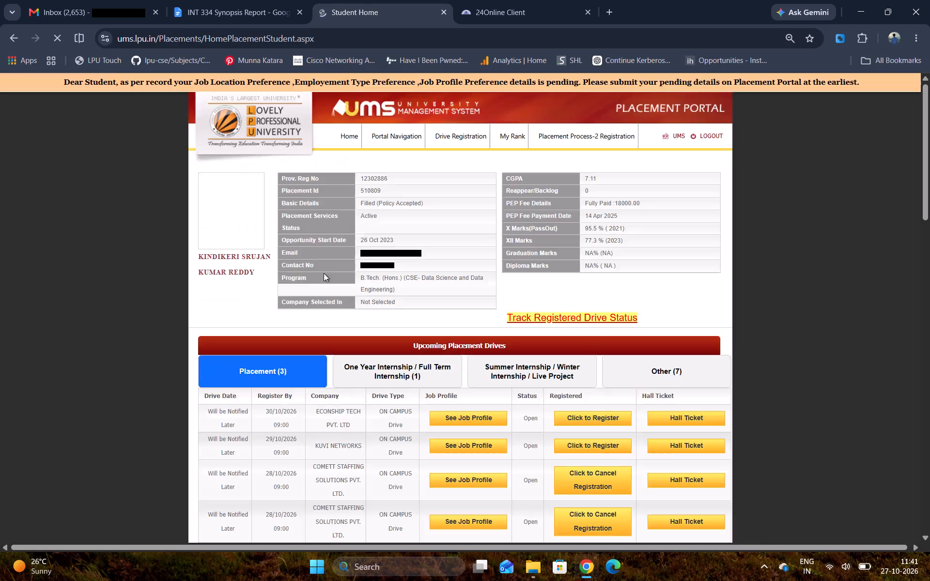
pyautogui.click(258, 394)
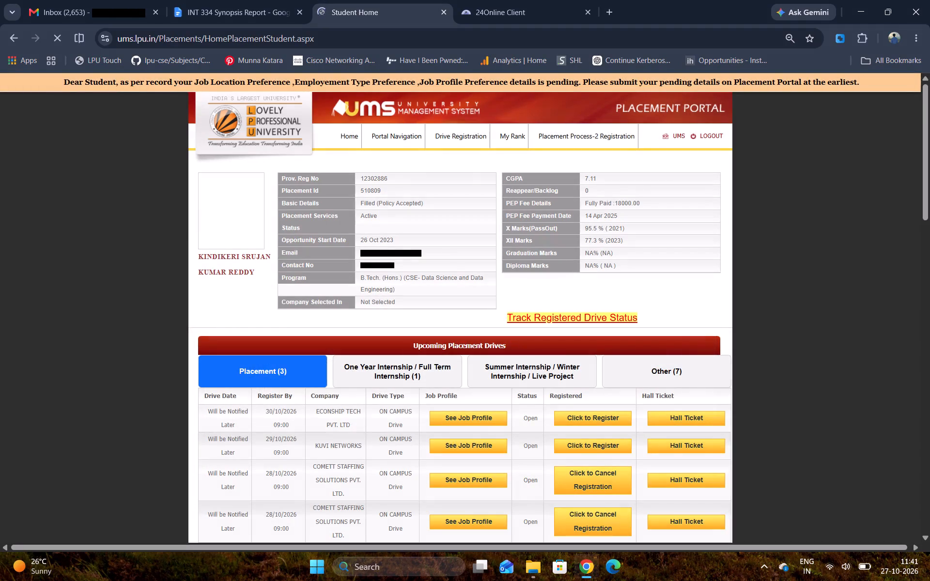
pyautogui.click(484, 418)
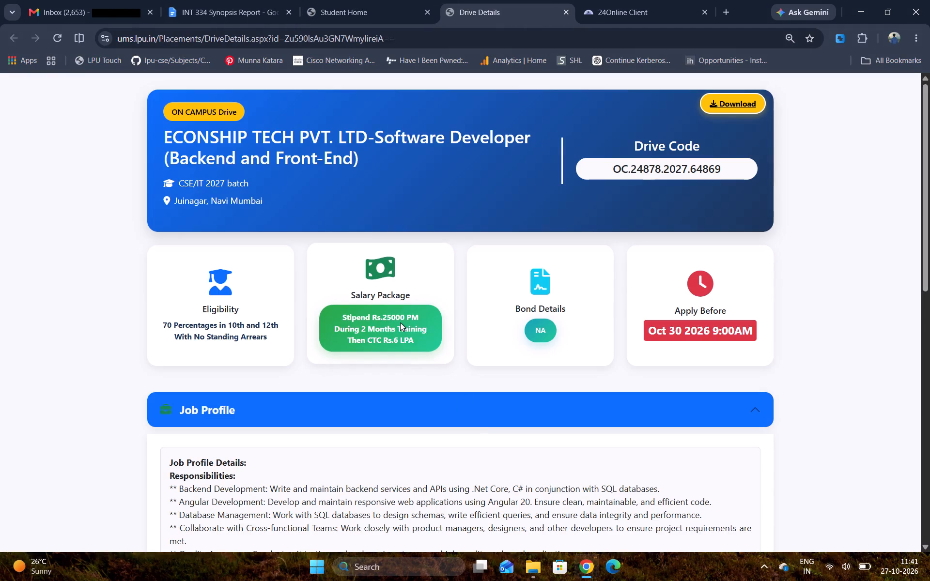
pyautogui.hotkey('ctrl', 'w')
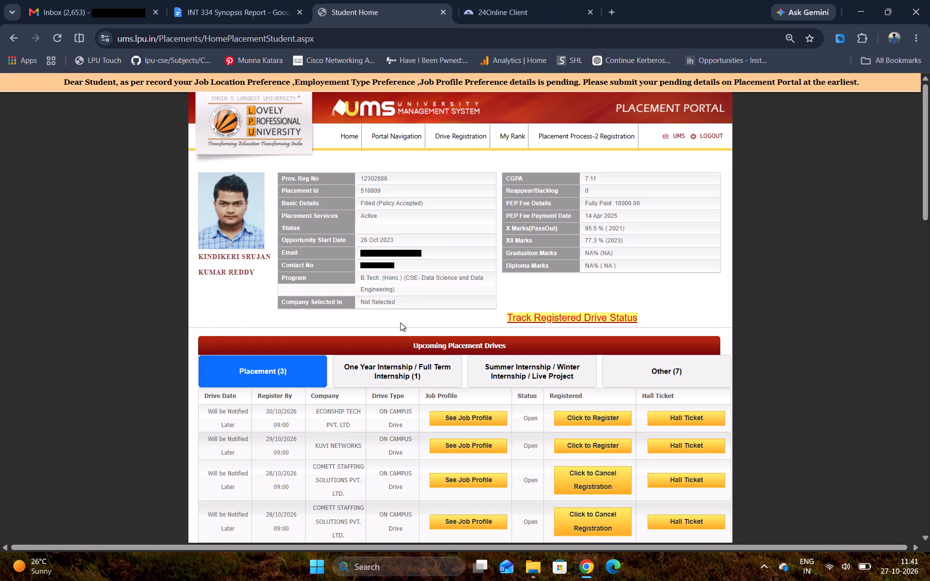
pyautogui.click(470, 443)
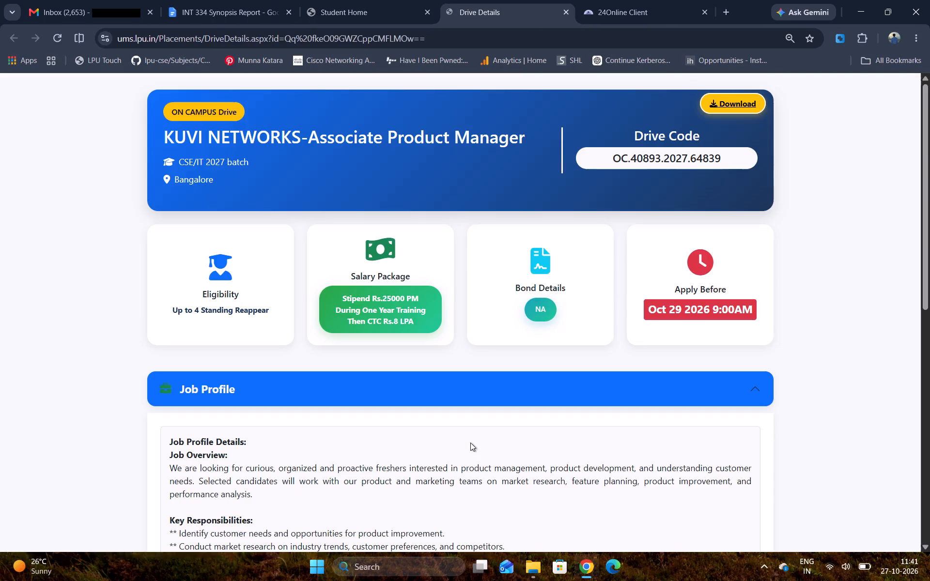
pyautogui.hotkey('ctrl', 'w')
pyautogui.scroll(-1, 472, 440)
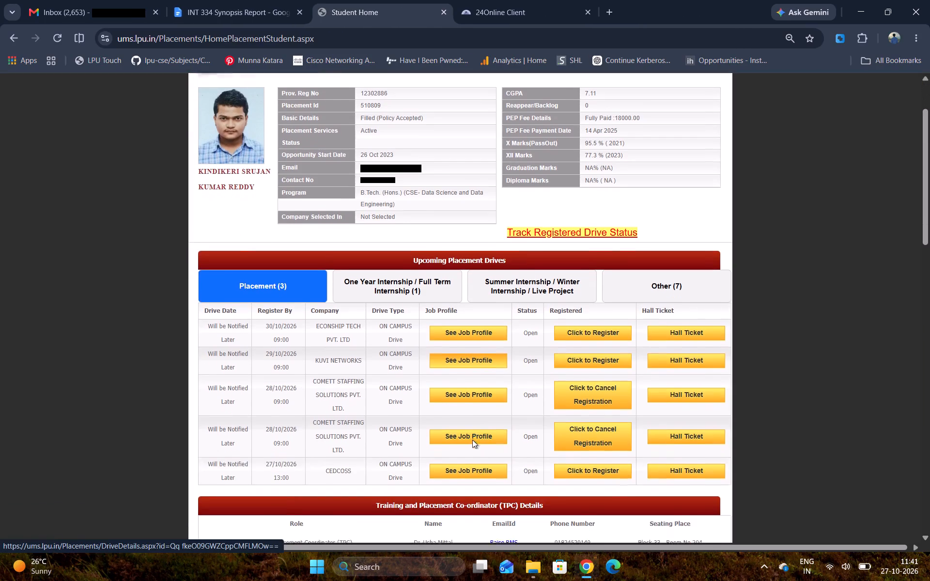
pyautogui.scroll(-1, 472, 440)
pyautogui.click(468, 354)
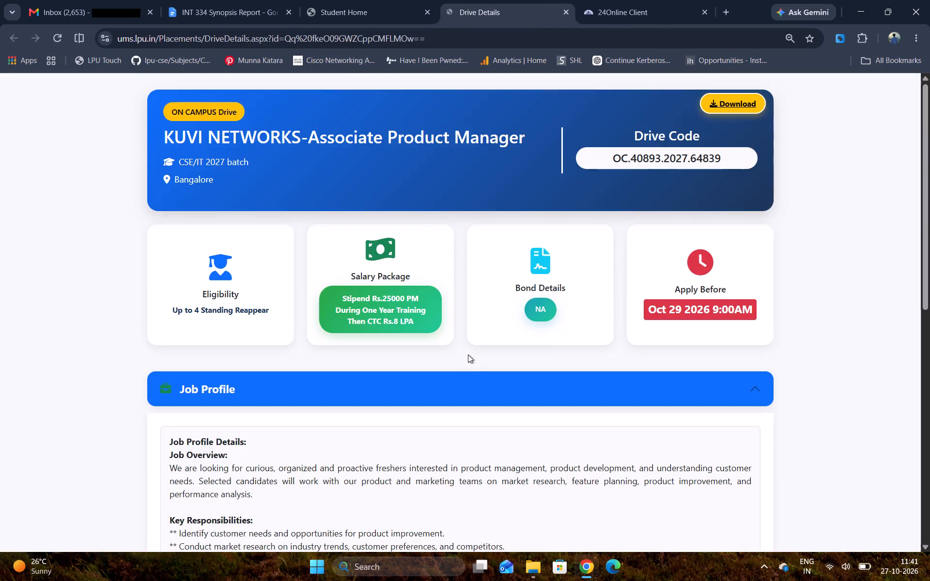
pyautogui.hotkey('ctrl', 'w')
pyautogui.click(478, 462)
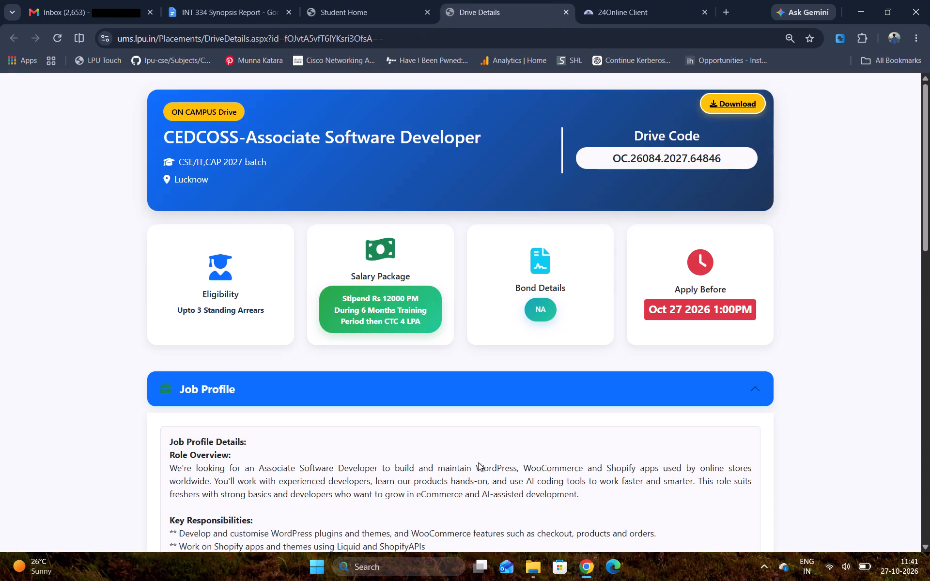
pyautogui.hotkey('ctrl', 'w')
# Examine the DELIVERYLO job profile among the one-year and full-term internship drives.
pyautogui.click(420, 276)
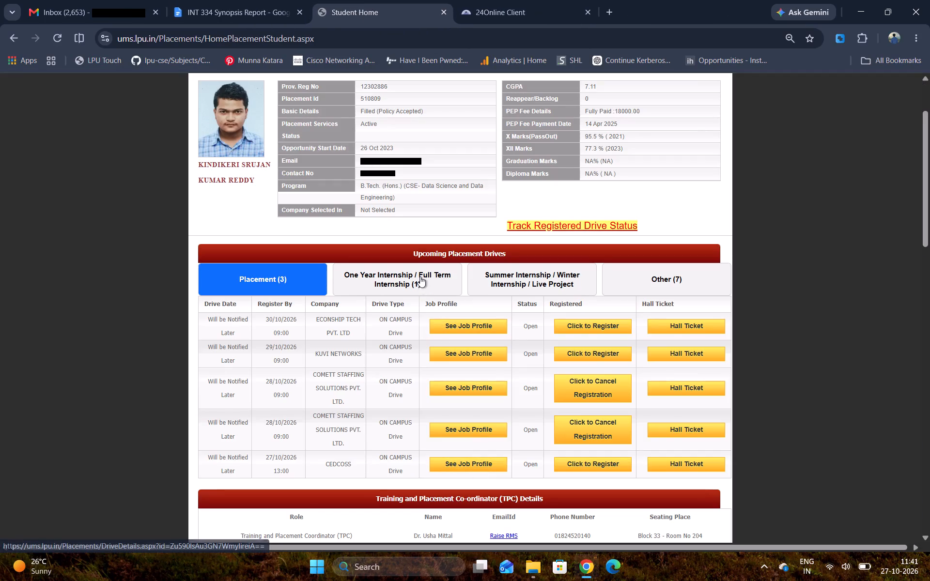
pyautogui.click(448, 343)
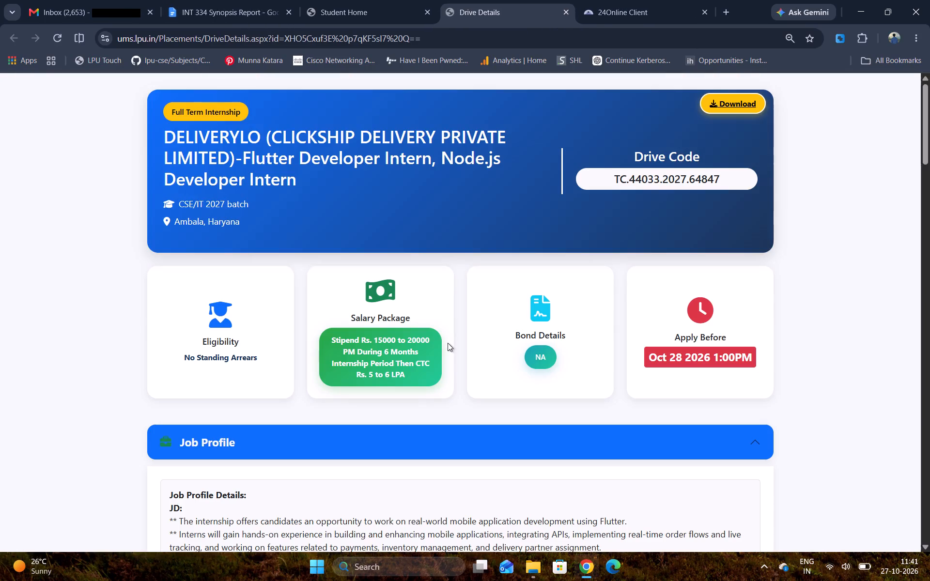
pyautogui.hotkey('ctrl', 'w')
# Return to the student dashboard, open the timetable and review the details of the registered courses.
pyautogui.hscroll(5, 336, 383)
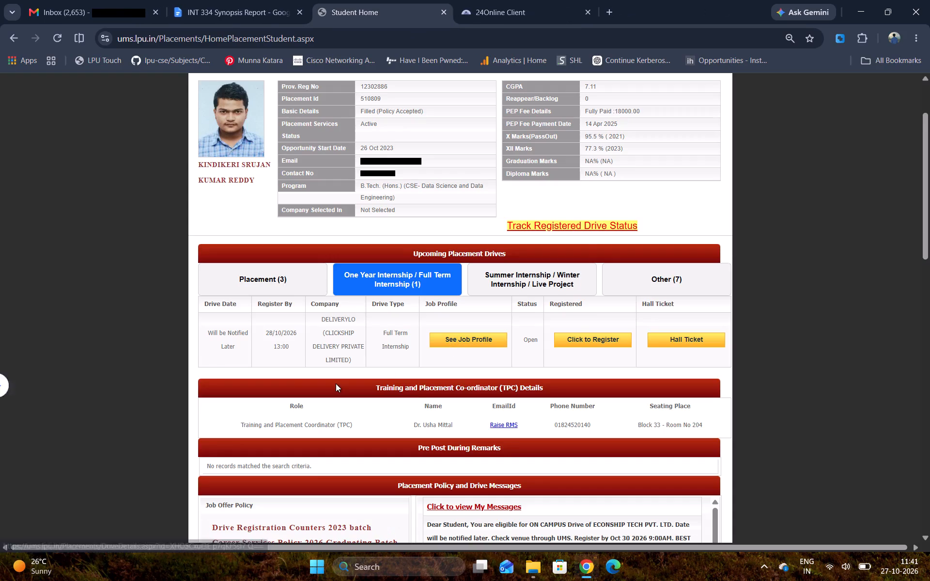
pyautogui.hscroll(5, 336, 383)
pyautogui.click(313, 270)
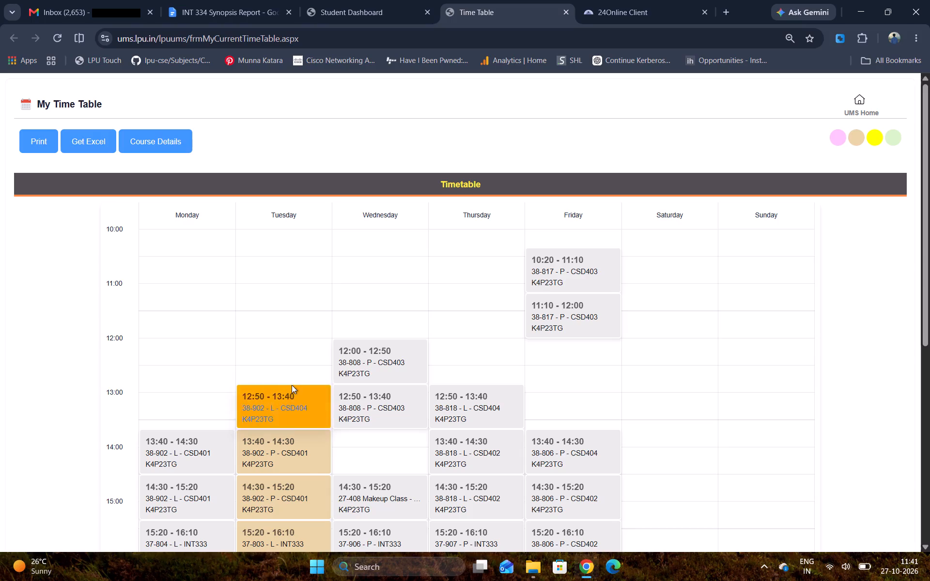
pyautogui.click(175, 137)
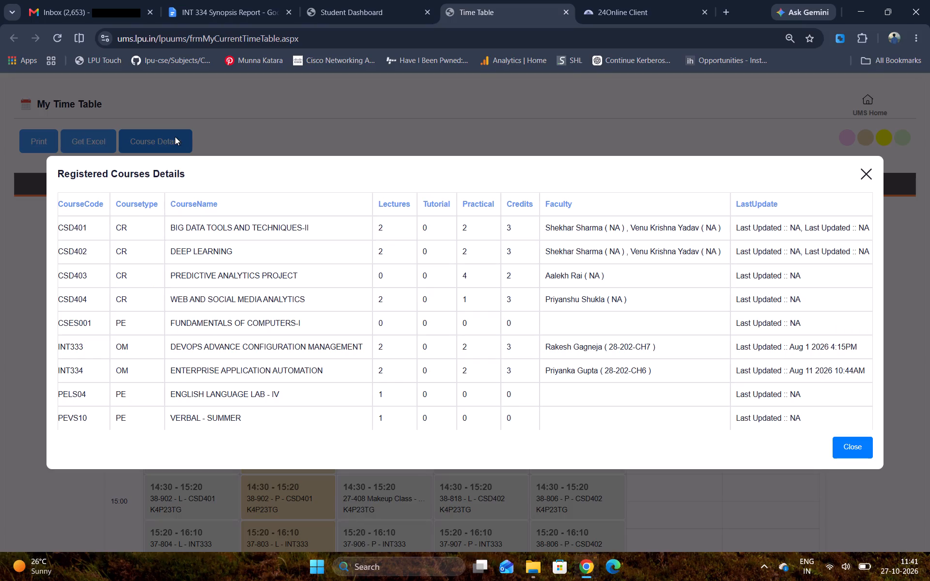
pyautogui.scroll(-1, 393, 350)
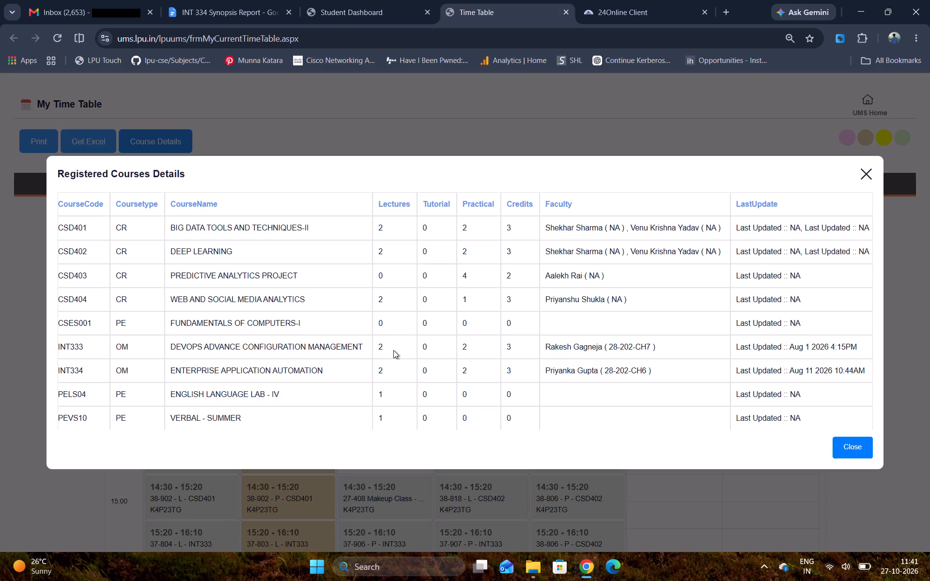
pyautogui.scroll(-1, 393, 350)
pyautogui.scroll(-2, 267, 364)
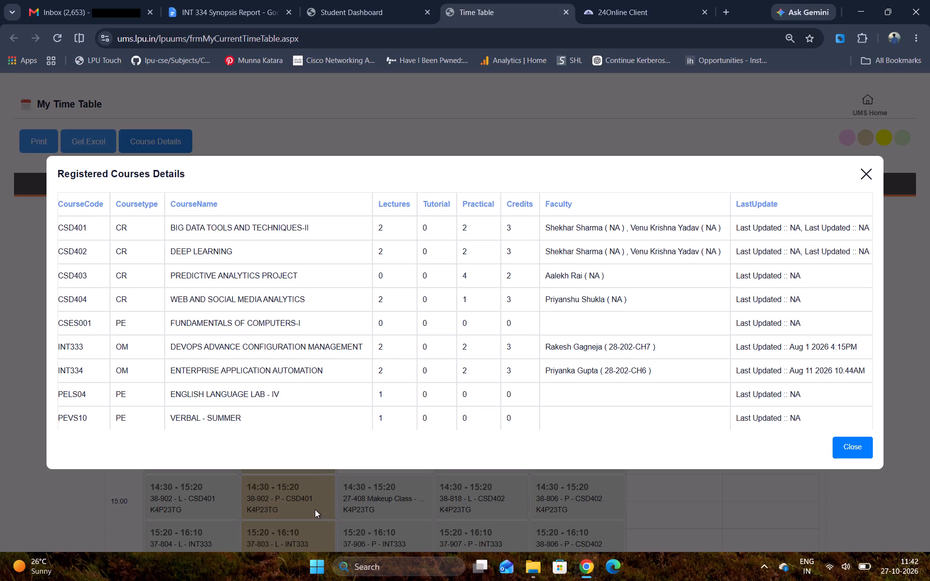
pyautogui.click(314, 508)
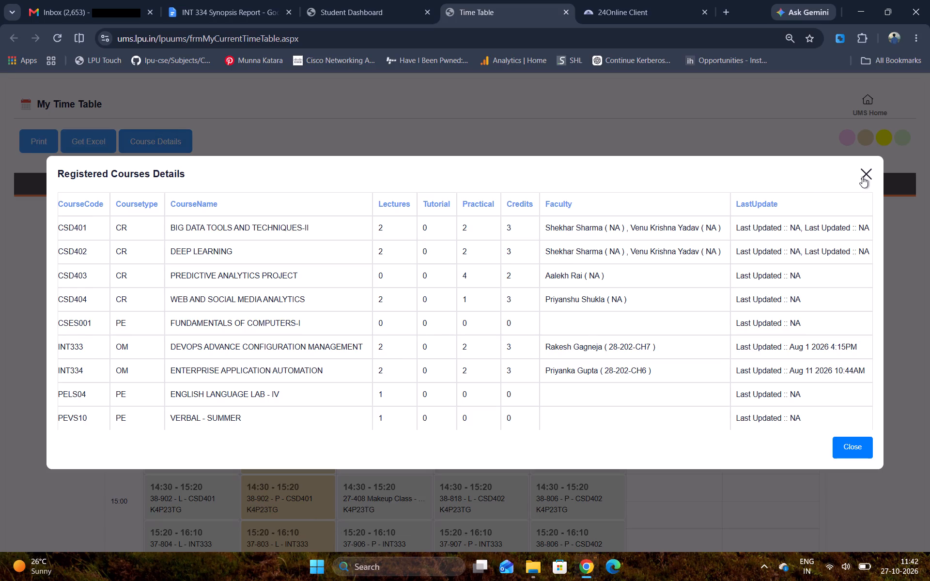
pyautogui.click(862, 176)
# Open the details of Tuesday's 15:20-16:10 INT333 lecture and highlight its section code.
pyautogui.scroll(-2, 412, 399)
pyautogui.click(269, 320)
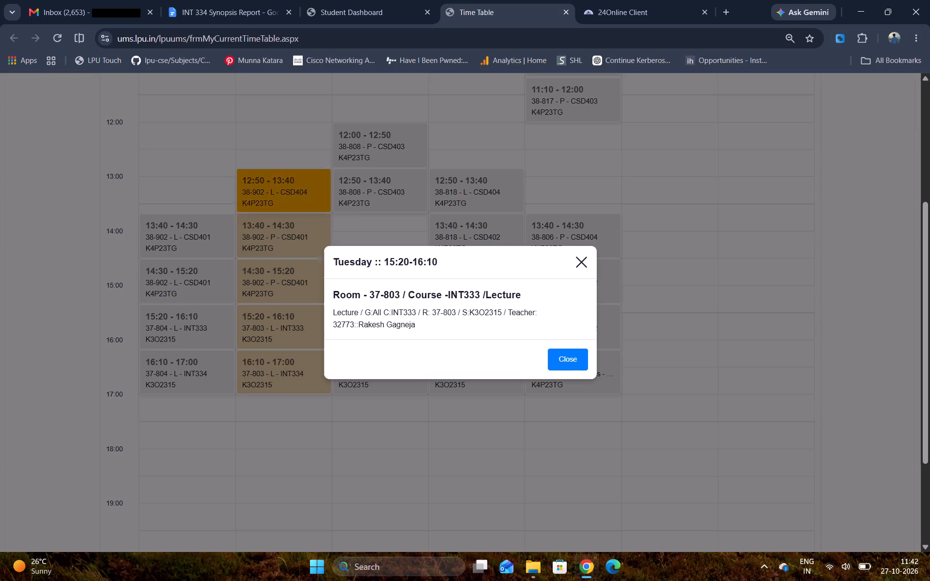
pyautogui.moveTo(467, 312); pyautogui.dragTo(495, 312)
pyautogui.moveTo(495, 312); pyautogui.dragTo(503, 312)
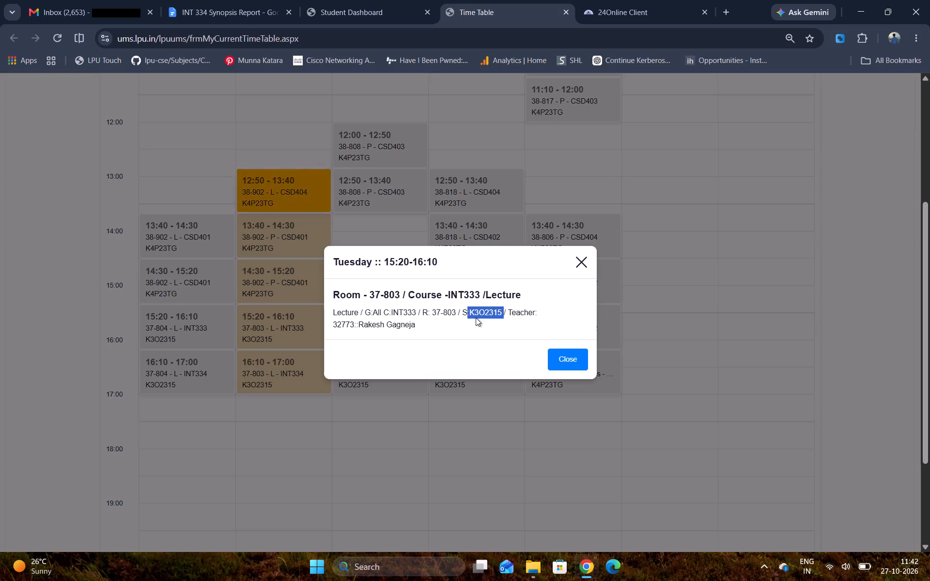
pyautogui.click(469, 318)
# From the INT 334 synopsis, open the Docs home in a separate tab and open the INT 333 Synopsis Report there.
pyautogui.click(333, 0)
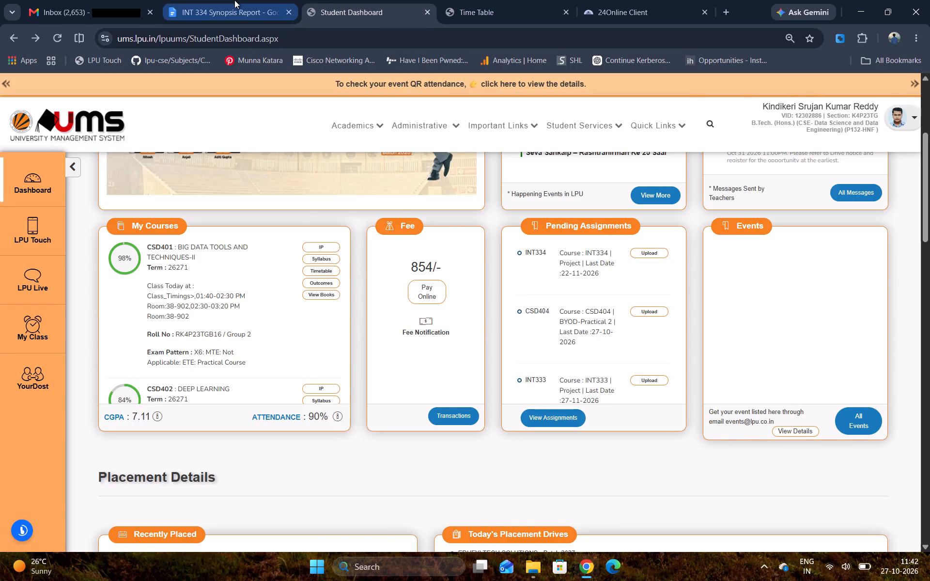
pyautogui.click(232, 0)
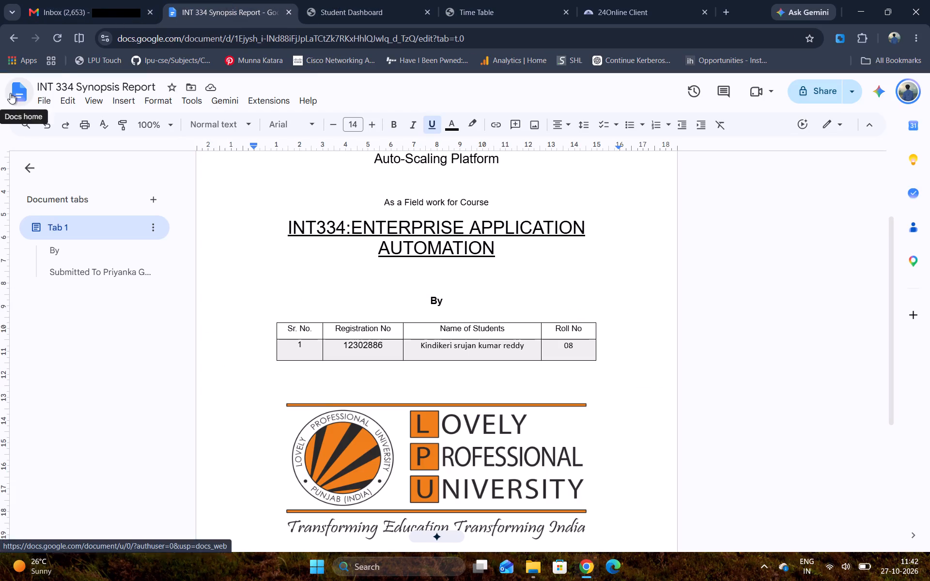
pyautogui.rightClick(10, 93)
pyautogui.click(43, 106)
pyautogui.moveTo(165, 0); pyautogui.dragTo(260, 0)
pyautogui.click(195, 0)
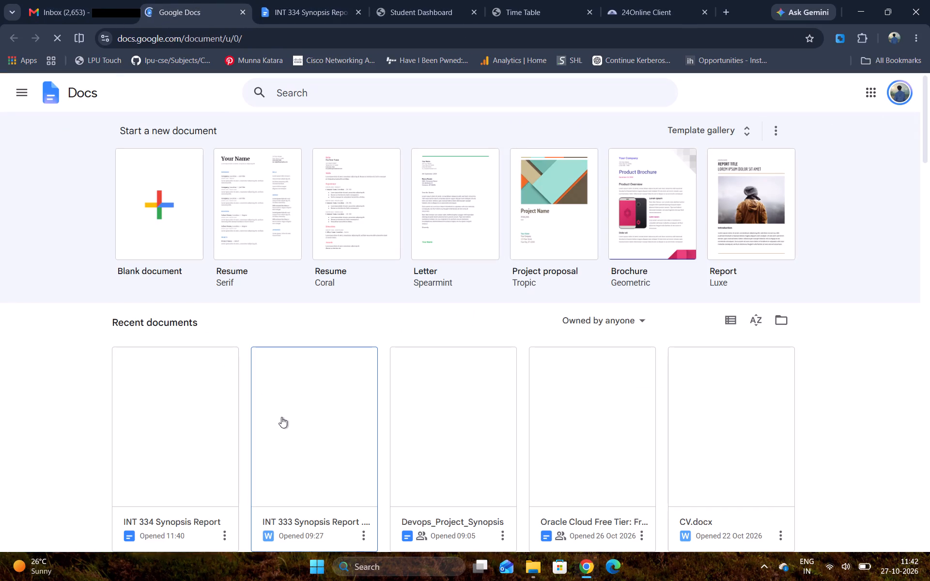
pyautogui.click(296, 427)
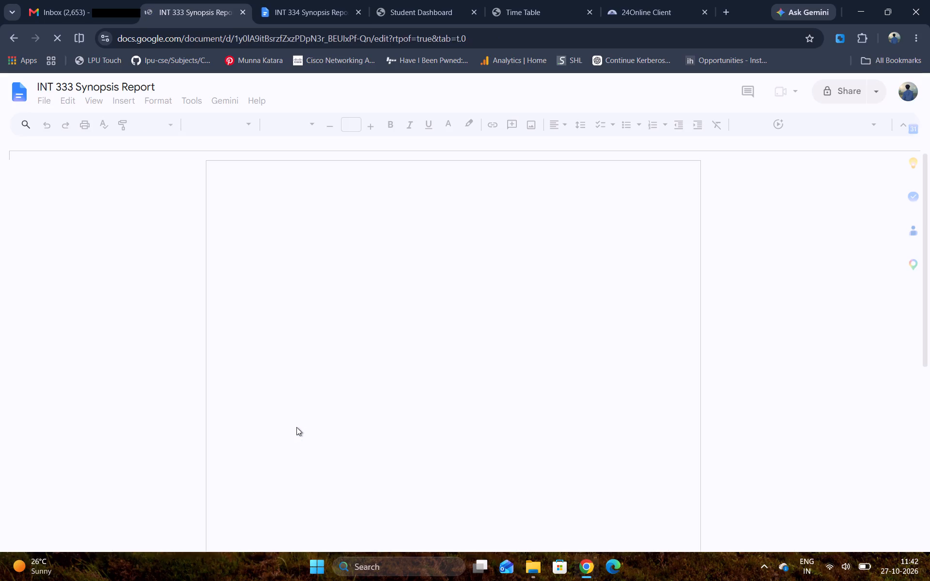
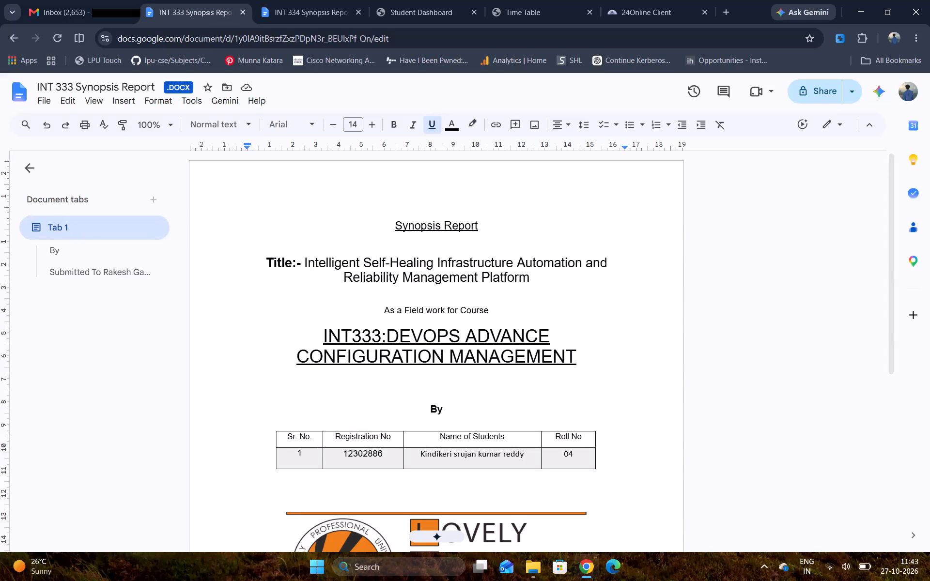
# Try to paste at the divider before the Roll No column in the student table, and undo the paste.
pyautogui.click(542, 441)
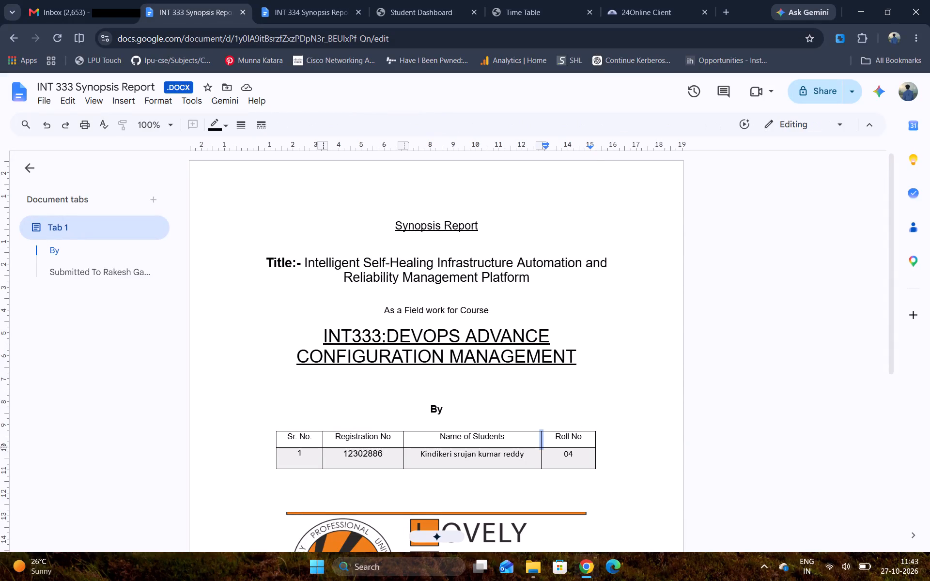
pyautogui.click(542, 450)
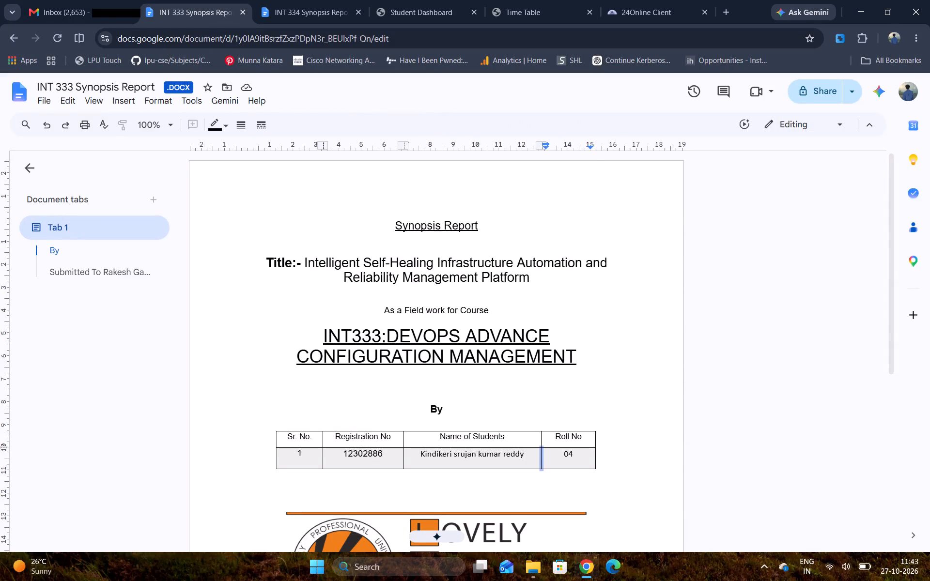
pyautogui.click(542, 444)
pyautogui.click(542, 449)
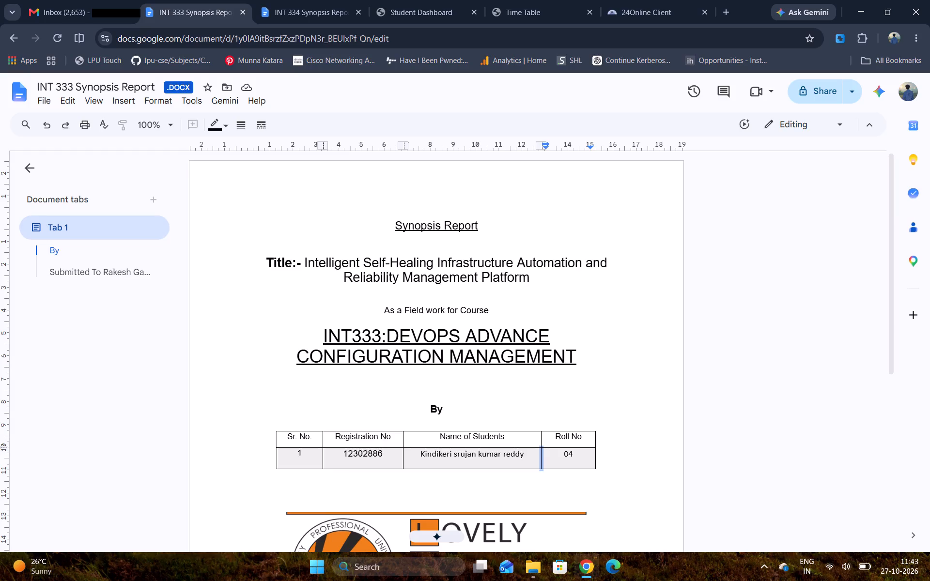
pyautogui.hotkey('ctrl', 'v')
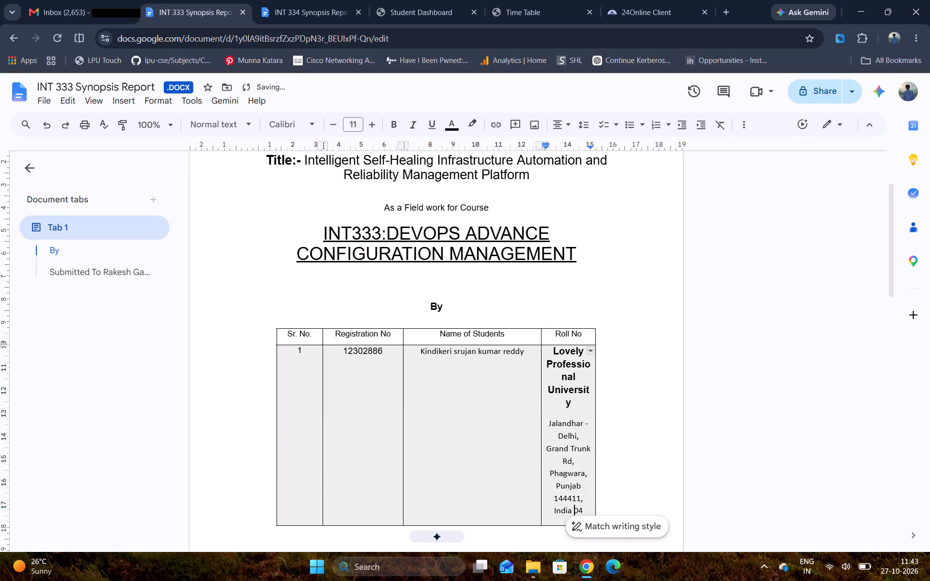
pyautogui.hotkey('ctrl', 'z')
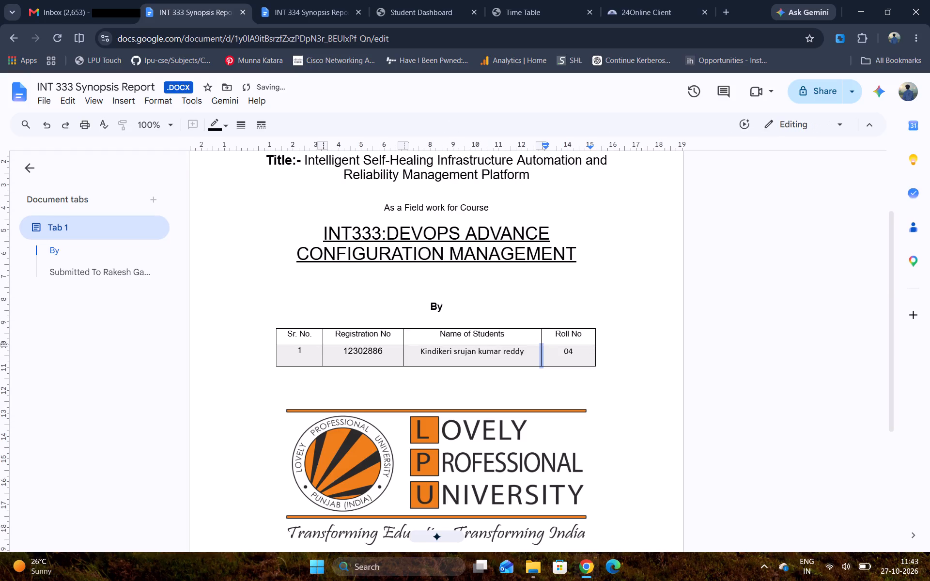
# Widen the student table's Roll No column by moving its outer border outward in two stages.
pyautogui.moveTo(595, 345); pyautogui.dragTo(626, 345)
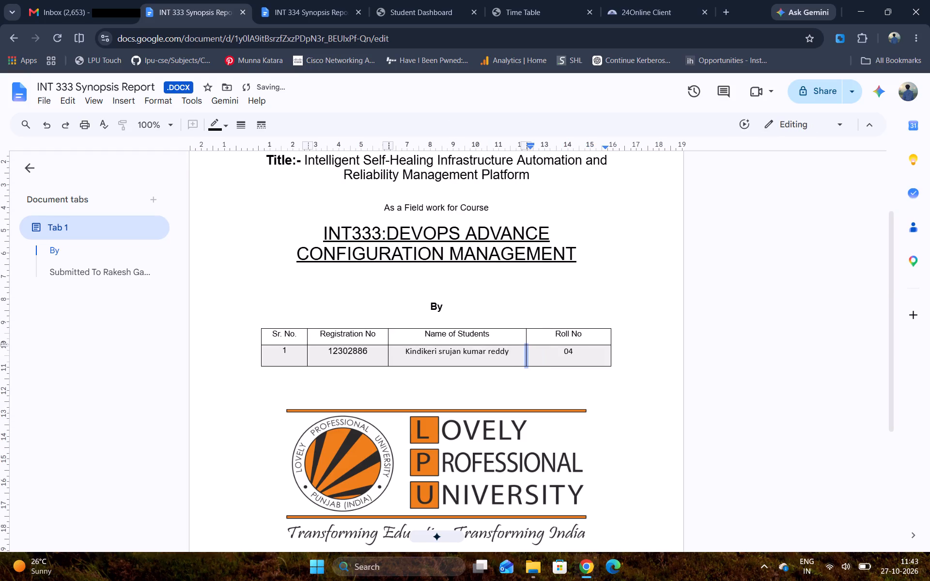
pyautogui.click(540, 346)
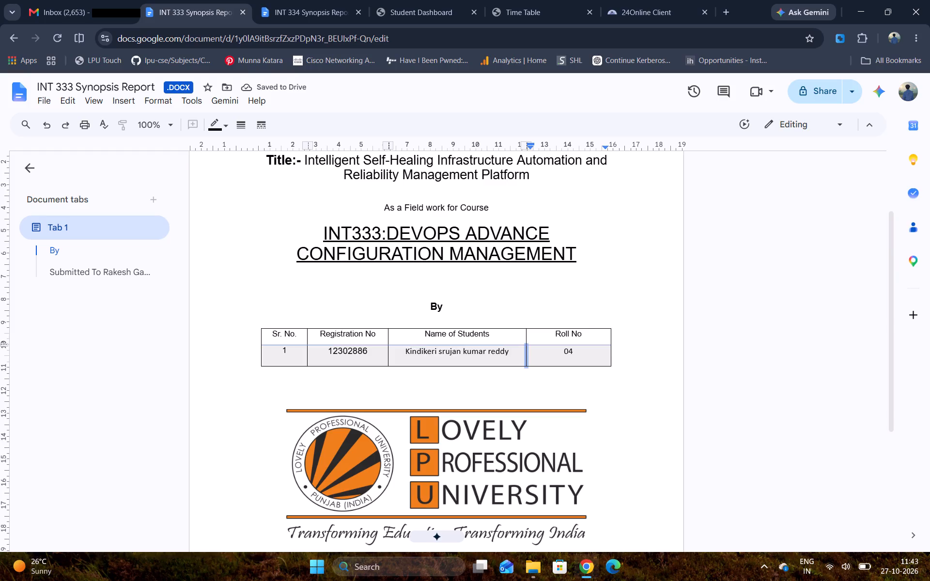
pyautogui.click(551, 339)
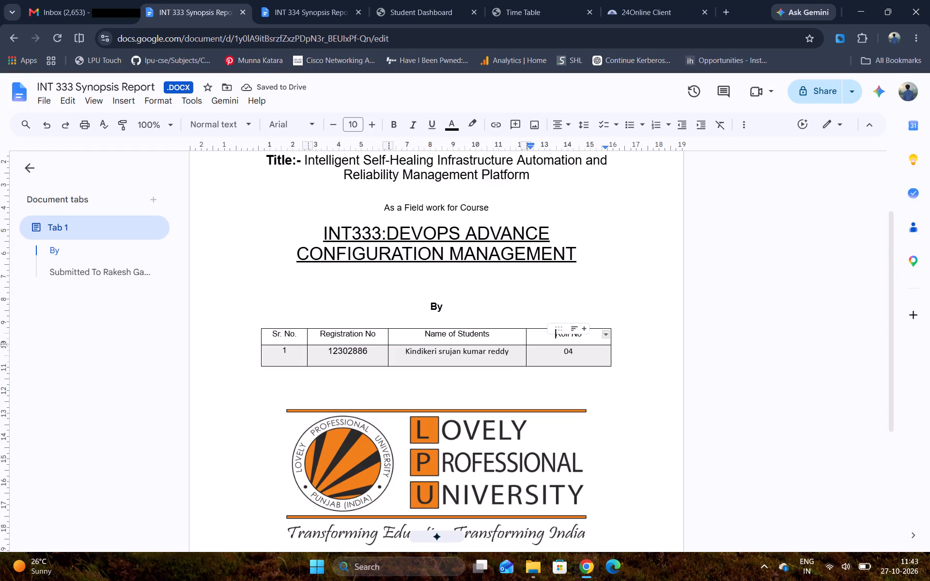
pyautogui.moveTo(610, 345); pyautogui.dragTo(623, 345)
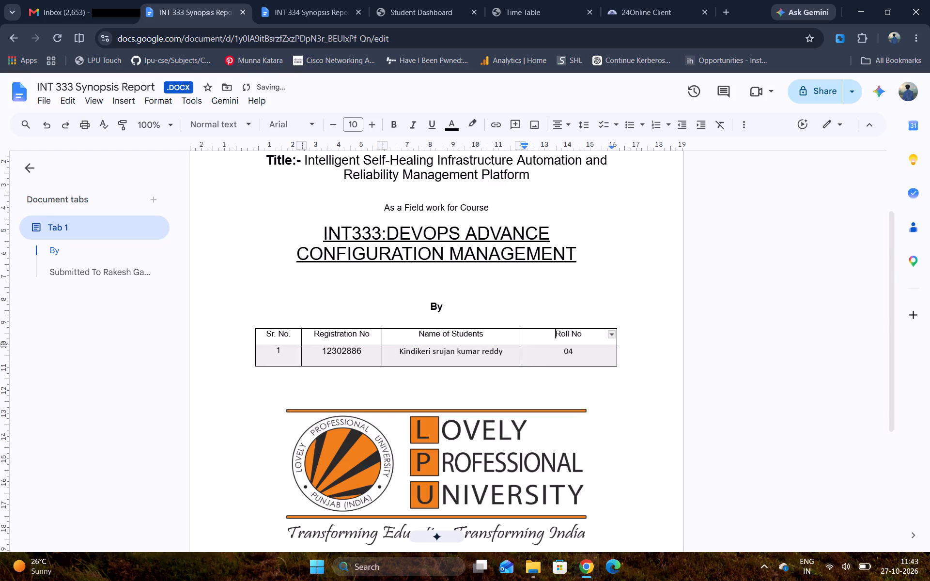
# Add leading spaces before the Roll No heading to shift it toward the outer edge of its cell.
pyautogui.press('space')
pyautogui.press('space')
pyautogui.press('space')
pyautogui.press('space')
pyautogui.press('space')
pyautogui.press('space')
pyautogui.press('space')
pyautogui.press('space')
pyautogui.press('space')
pyautogui.press('space')
pyautogui.press('space')
pyautogui.press('space')
pyautogui.press('space')
pyautogui.press('space')
pyautogui.press('space')
pyautogui.press('space')
pyautogui.press('space')
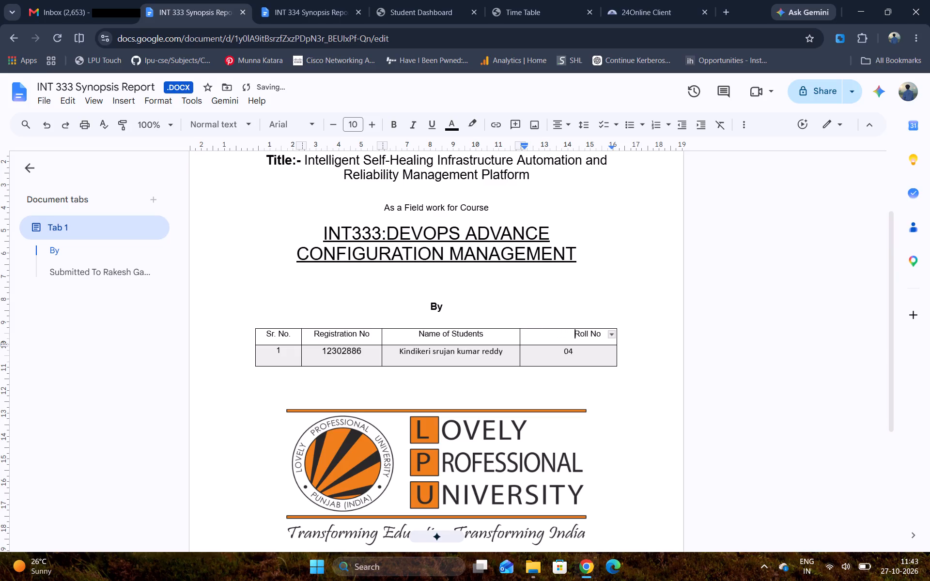
# Add leading spaces before the roll number 04 to align it beneath the shifted Roll No heading.
pyautogui.click(564, 352)
pyautogui.press('space')
pyautogui.press('space')
pyautogui.press('space')
pyautogui.press('space')
pyautogui.press('space')
pyautogui.press('space')
pyautogui.press('space')
pyautogui.press('space')
pyautogui.press('space')
pyautogui.press('space')
pyautogui.press('space')
pyautogui.press('space')
pyautogui.press('space')
pyautogui.press('space')
pyautogui.press('space')
pyautogui.press('space')
pyautogui.press('space')
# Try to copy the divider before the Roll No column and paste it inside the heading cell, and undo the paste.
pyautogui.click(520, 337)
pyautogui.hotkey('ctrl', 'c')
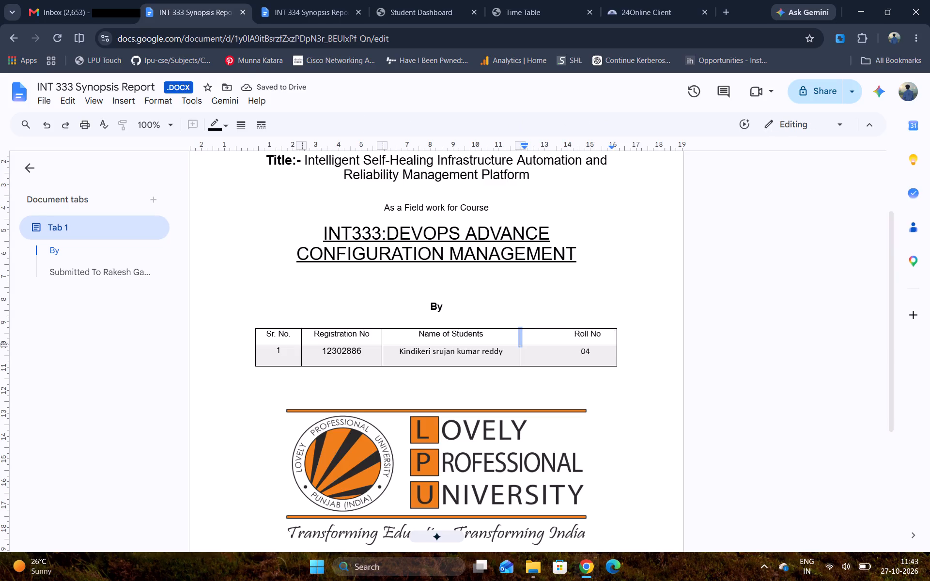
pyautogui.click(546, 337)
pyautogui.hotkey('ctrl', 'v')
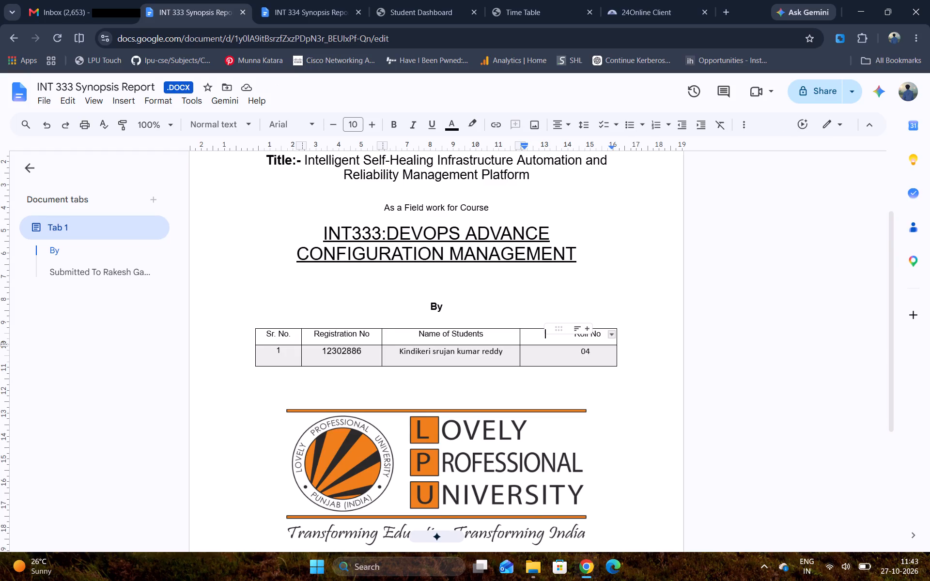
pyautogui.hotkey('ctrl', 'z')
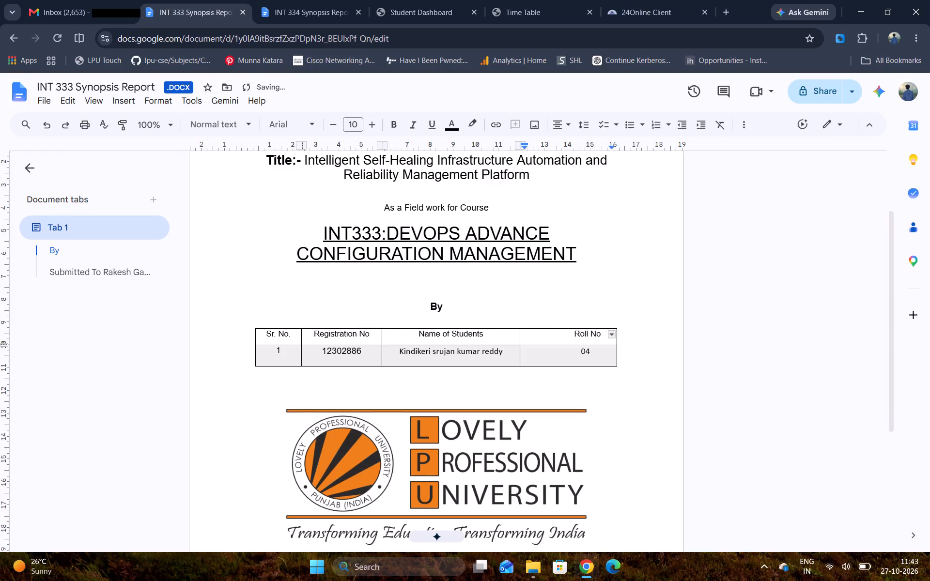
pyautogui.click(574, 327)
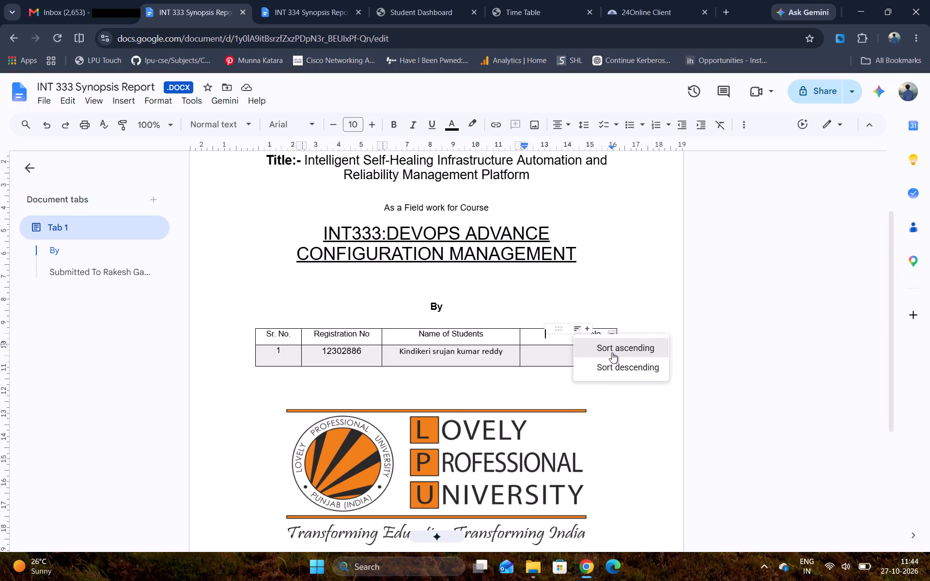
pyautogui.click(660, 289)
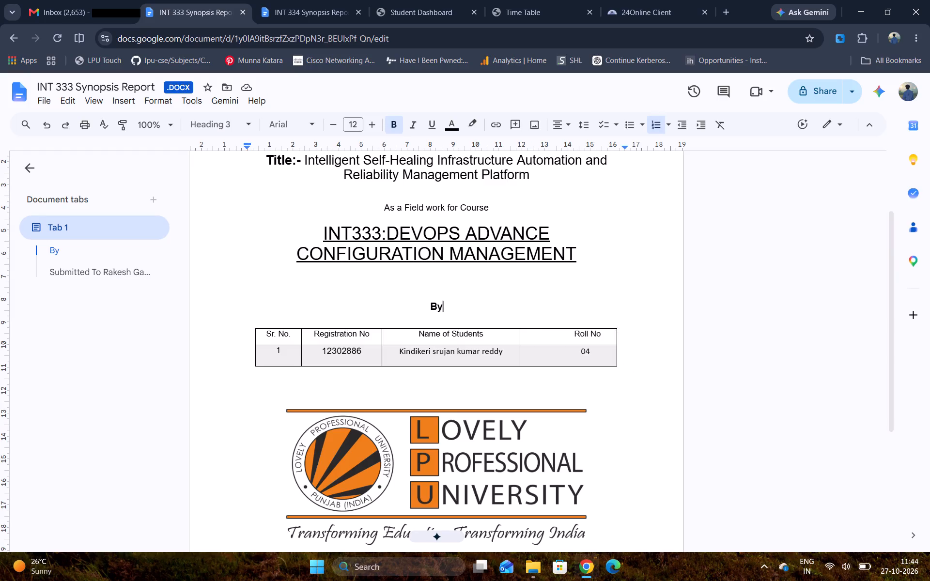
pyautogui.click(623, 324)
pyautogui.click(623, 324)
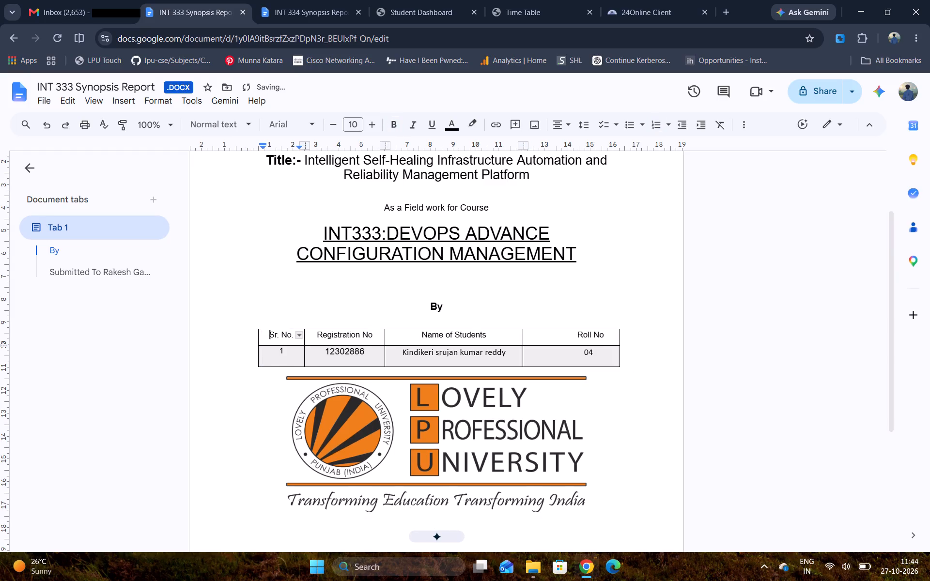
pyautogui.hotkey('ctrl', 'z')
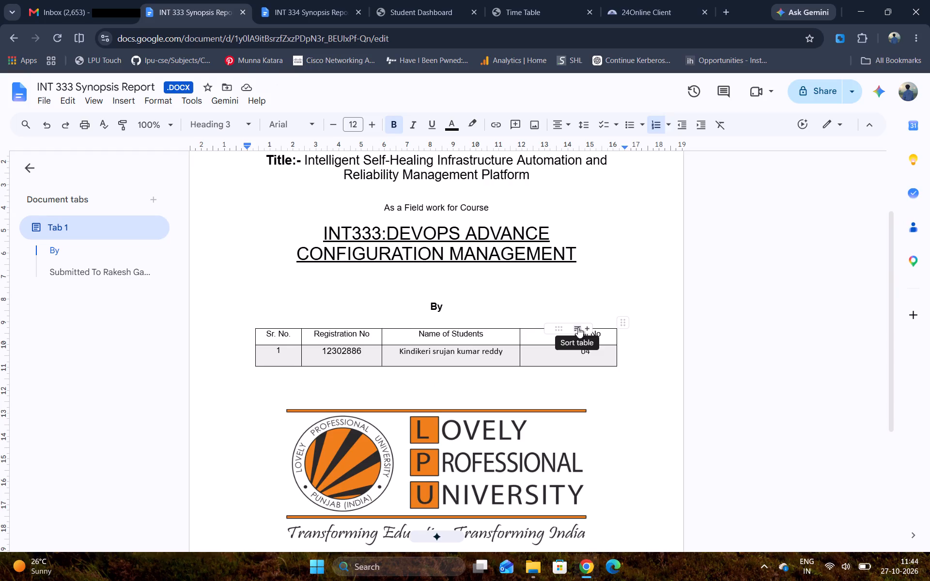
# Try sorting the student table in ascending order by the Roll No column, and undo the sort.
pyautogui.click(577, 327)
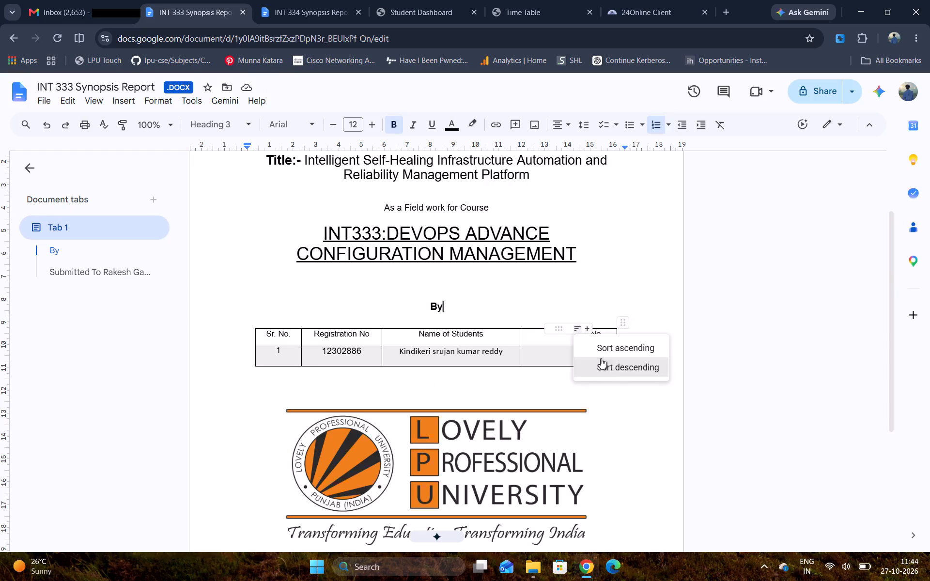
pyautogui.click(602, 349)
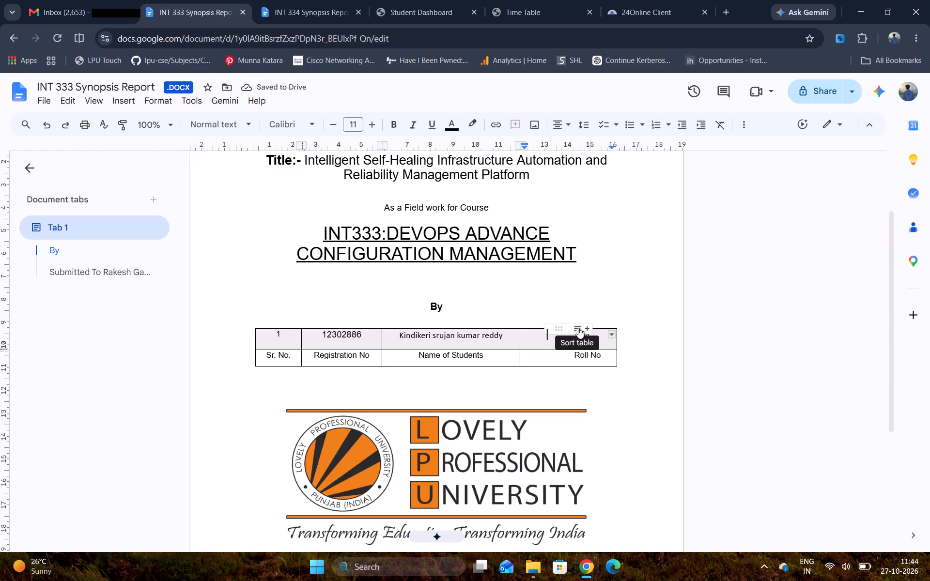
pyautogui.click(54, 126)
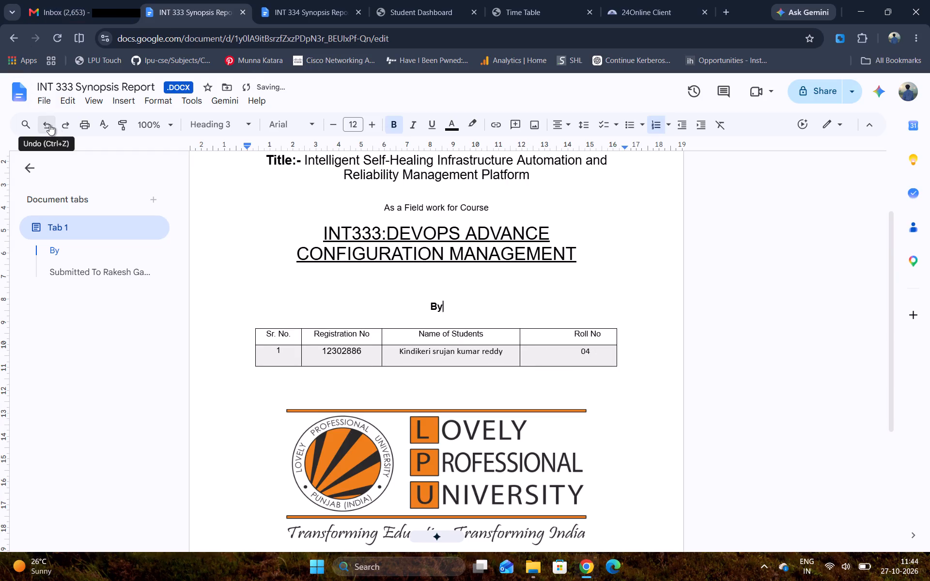
# Insert a new column to the right of the Roll No column in the student table.
pyautogui.click(522, 339)
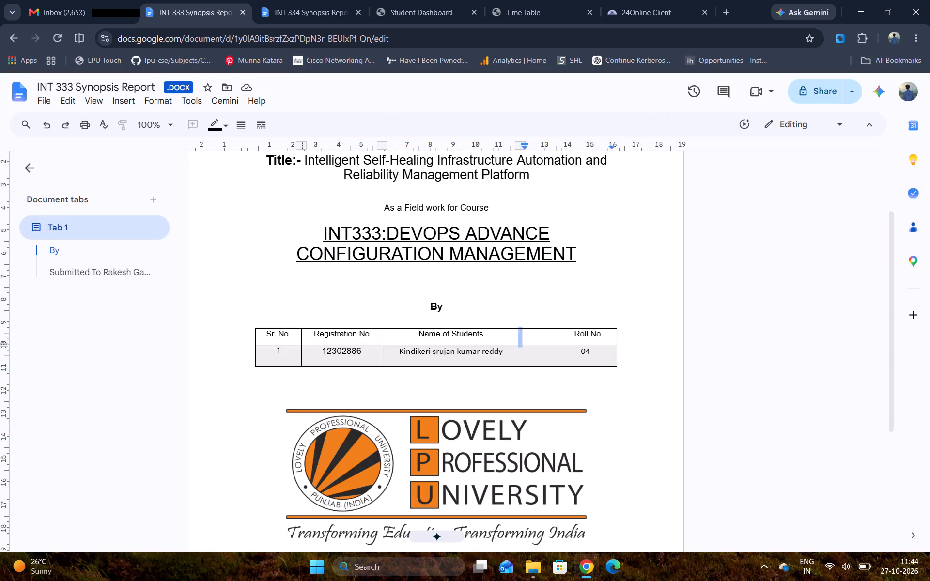
pyautogui.rightClick(522, 339)
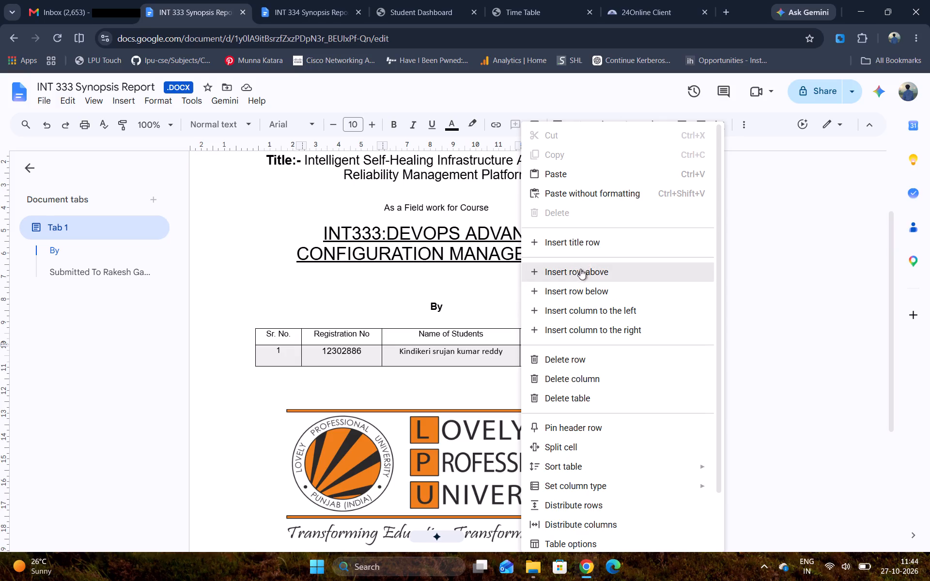
pyautogui.click(589, 327)
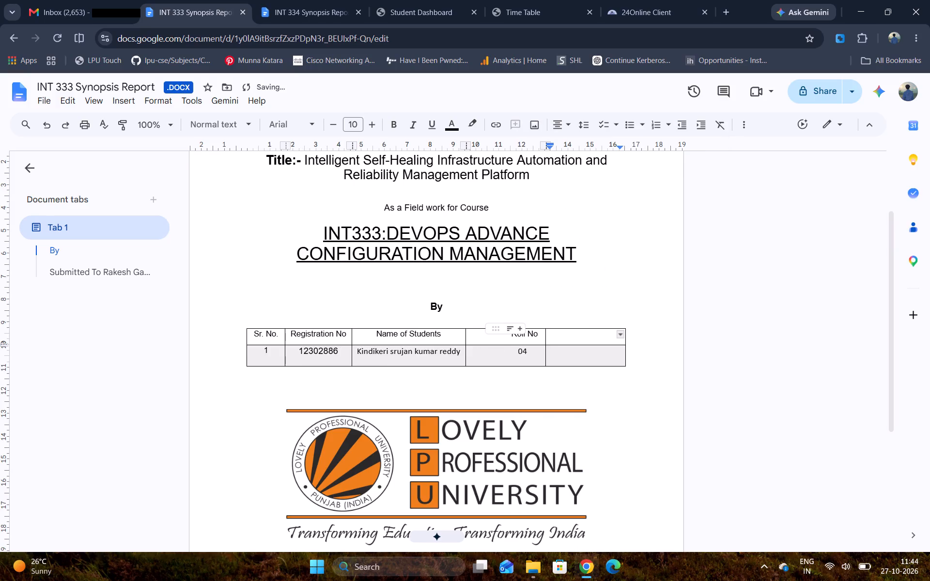
# Move the Roll No heading and the value 04 into the new last column, leaving the fourth column empty.
pyautogui.doubleClick(528, 334)
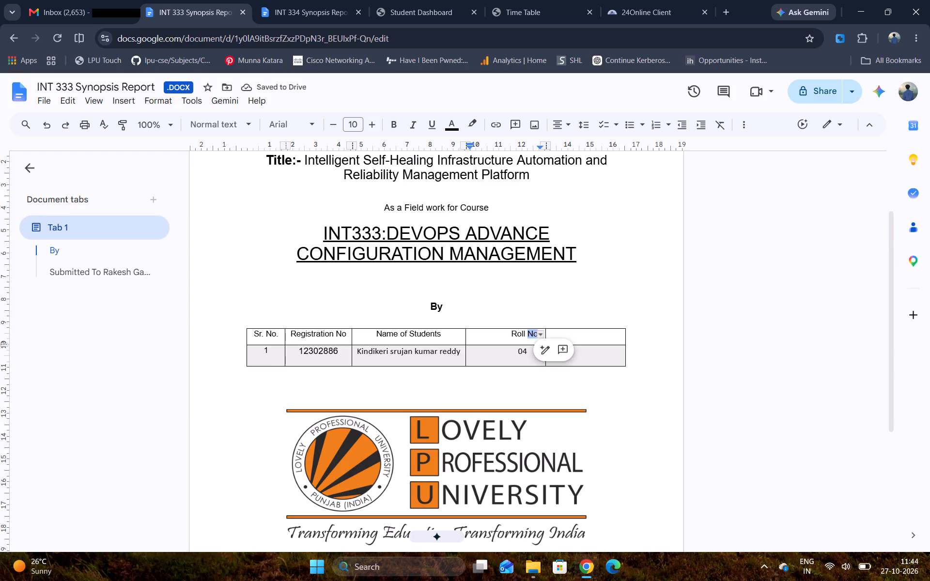
pyautogui.doubleClick(516, 336)
pyautogui.click(516, 336)
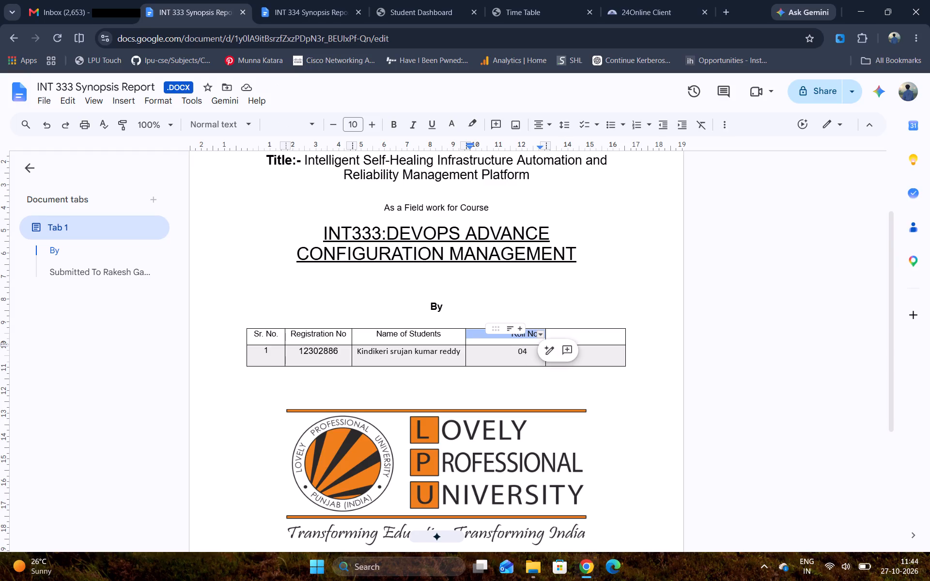
pyautogui.hotkey('ctrl', 'x')
pyautogui.click(562, 338)
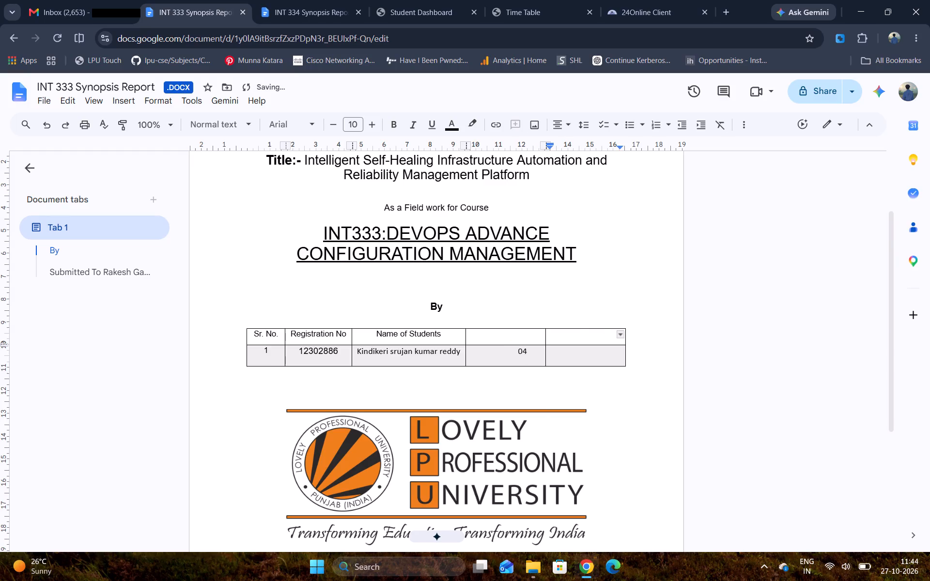
pyautogui.hotkey('ctrl', 'v')
pyautogui.doubleClick(523, 351)
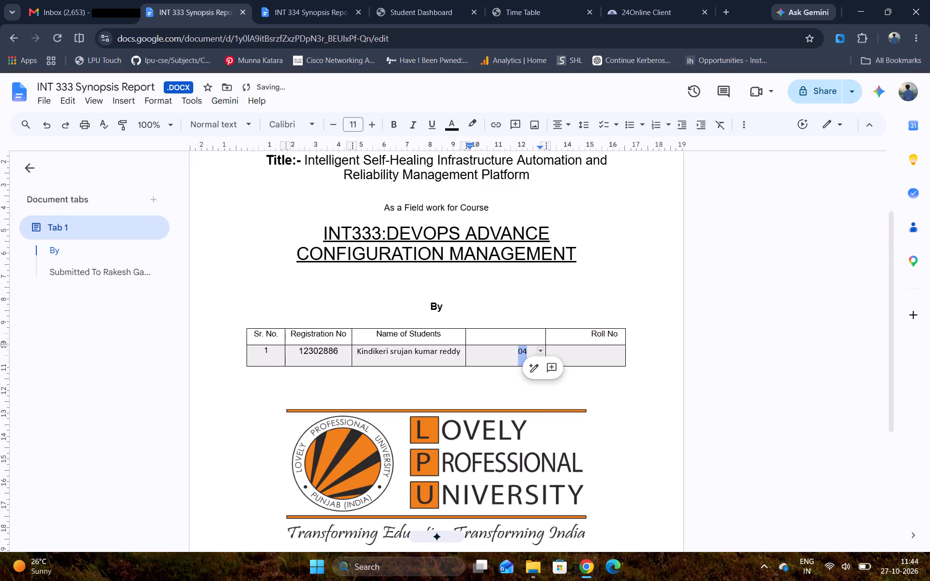
pyautogui.hotkey('ctrl', 'x')
pyautogui.click(579, 352)
pyautogui.hotkey('ctrl', 'v')
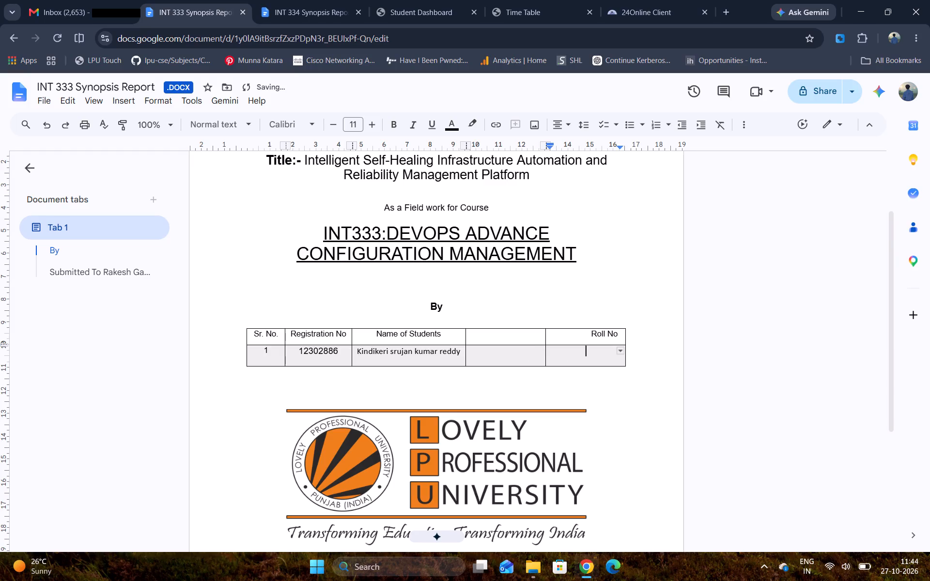
# Enter the heading Section in the empty fourth column of the student table.
pyautogui.click(504, 338)
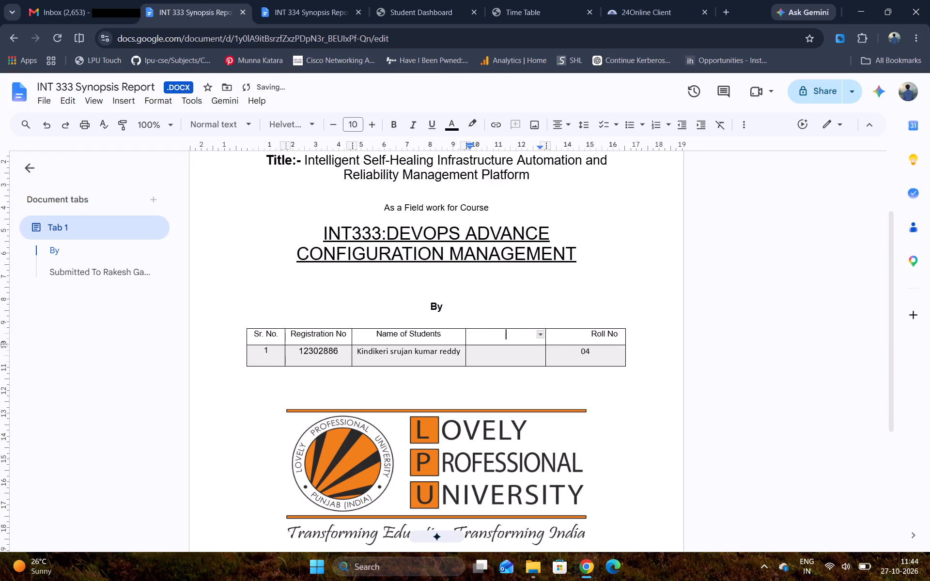
pyautogui.write('Section')
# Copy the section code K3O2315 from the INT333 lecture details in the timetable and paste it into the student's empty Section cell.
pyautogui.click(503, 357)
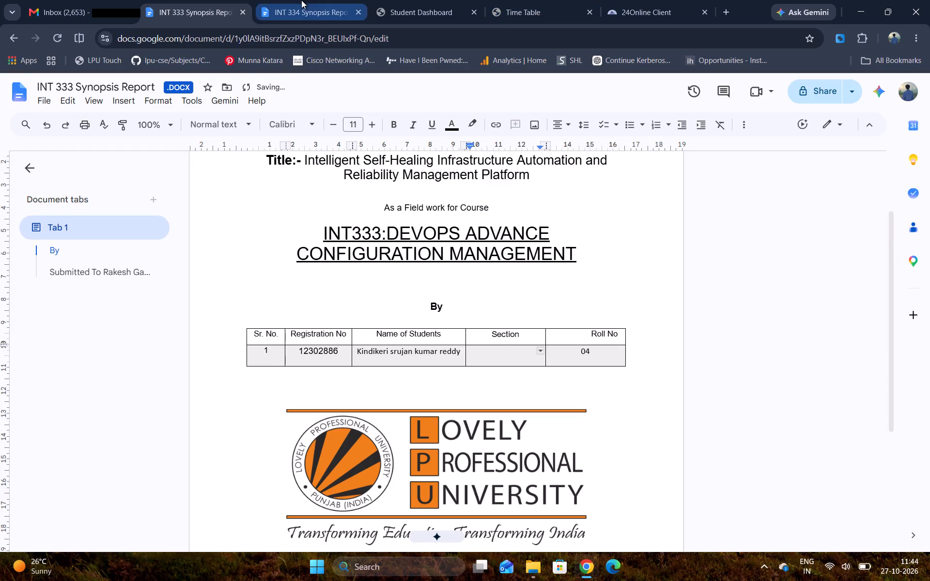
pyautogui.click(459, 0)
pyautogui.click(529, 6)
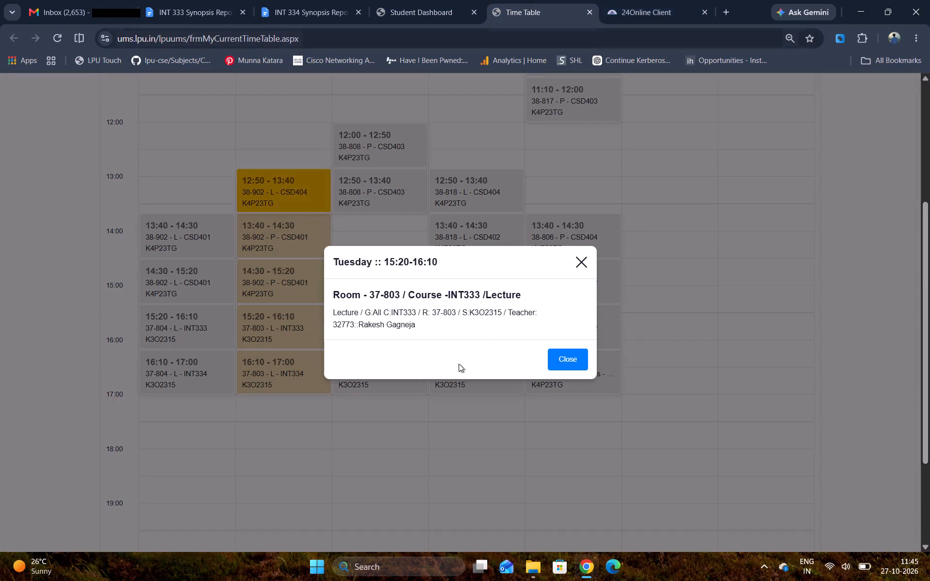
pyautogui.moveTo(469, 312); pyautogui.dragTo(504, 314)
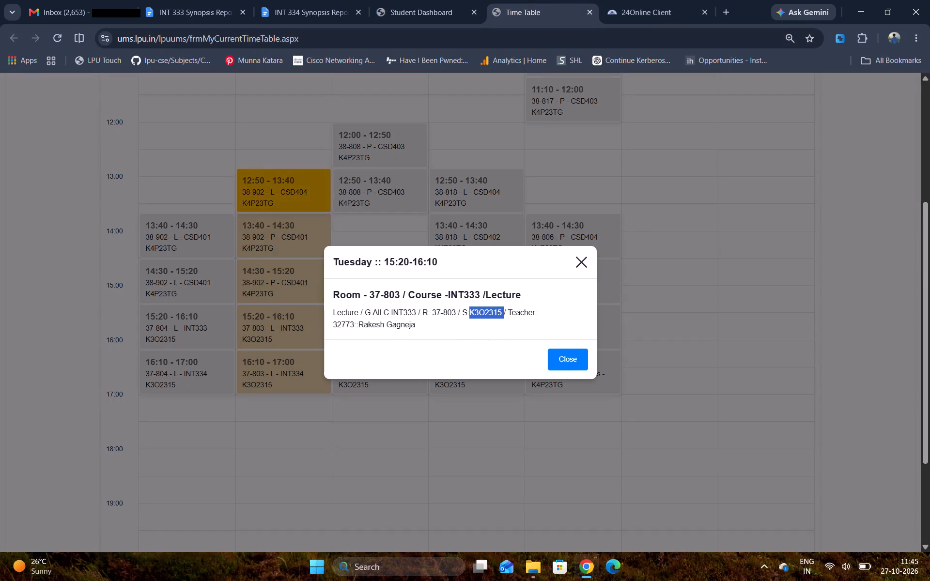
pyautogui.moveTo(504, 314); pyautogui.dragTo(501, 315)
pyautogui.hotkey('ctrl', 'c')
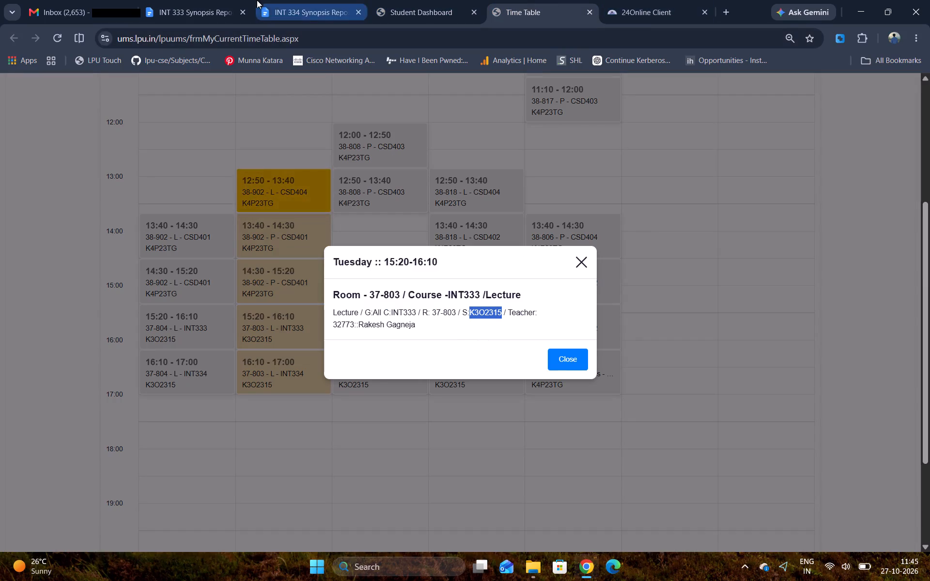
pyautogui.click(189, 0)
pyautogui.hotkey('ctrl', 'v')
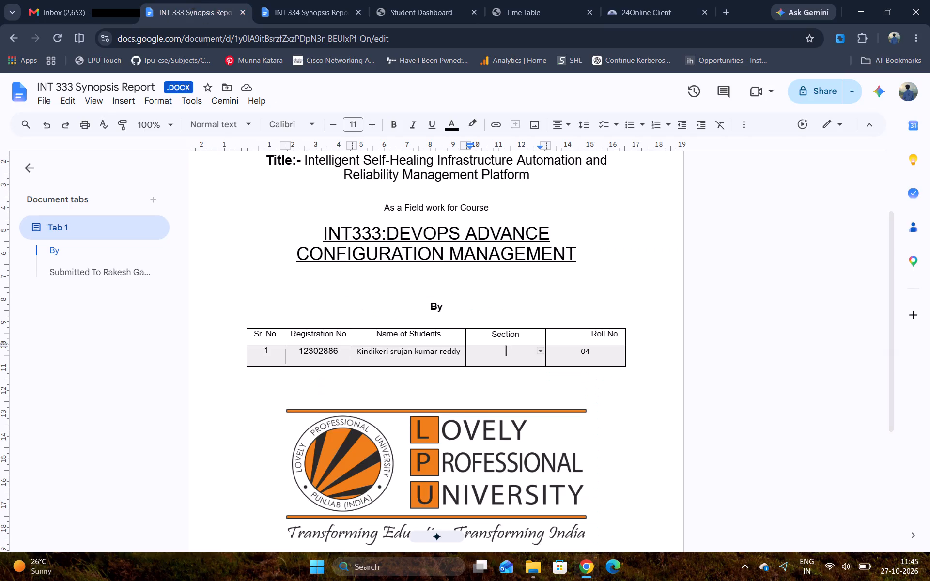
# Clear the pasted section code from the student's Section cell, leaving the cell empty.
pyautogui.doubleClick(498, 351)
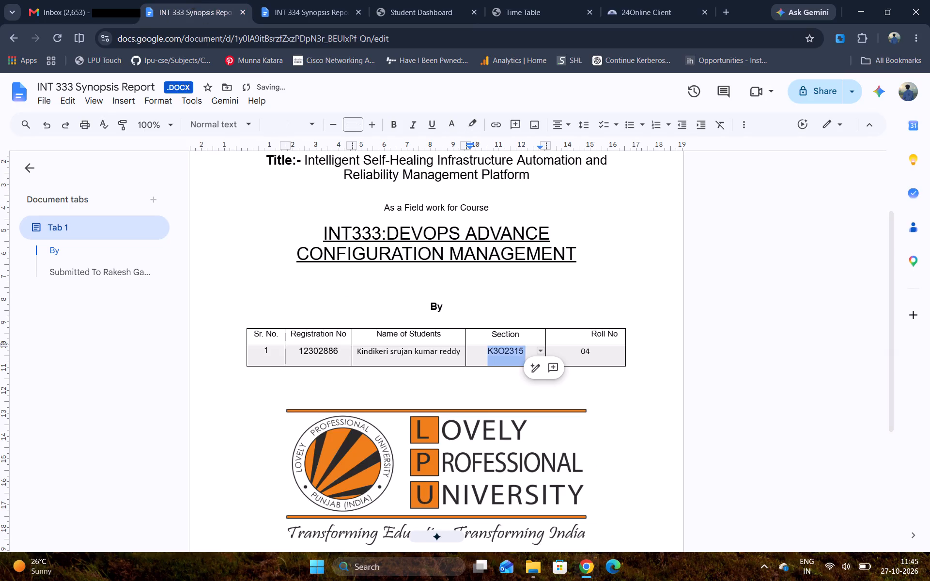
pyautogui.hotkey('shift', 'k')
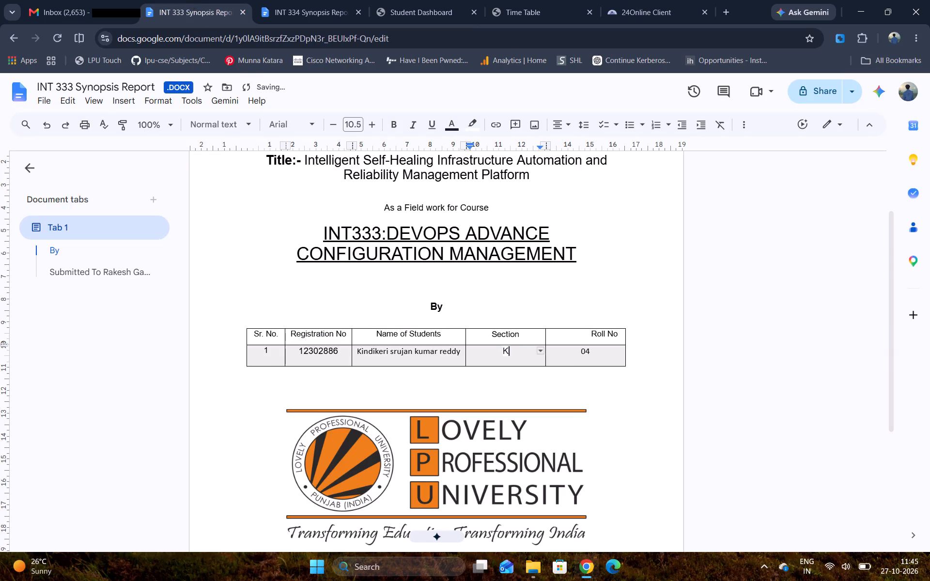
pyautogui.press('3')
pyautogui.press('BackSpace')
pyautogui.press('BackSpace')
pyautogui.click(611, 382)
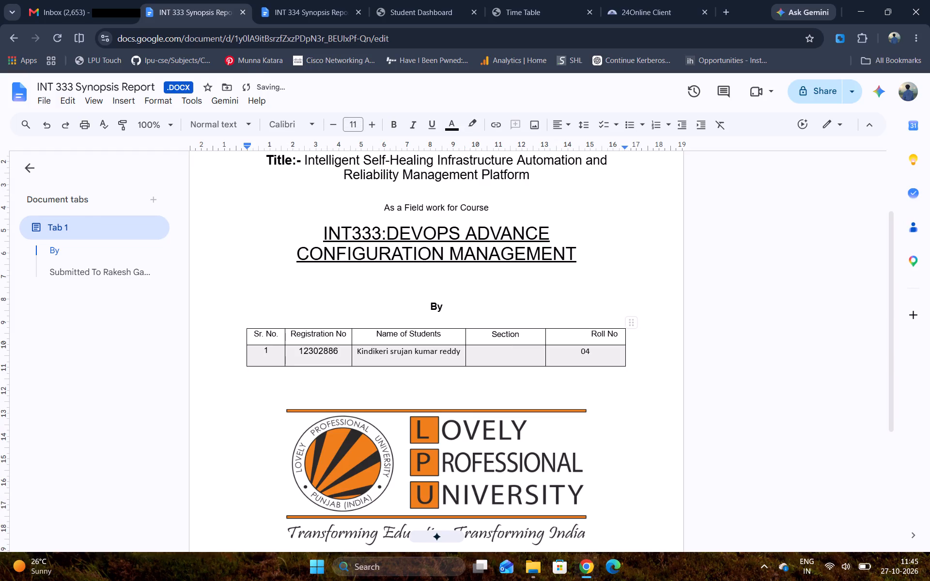
# Enter K302315 in the student's Section cell, checking the code against the INT333 lecture details in the timetable.
pyautogui.click(500, 354)
pyautogui.press('k')
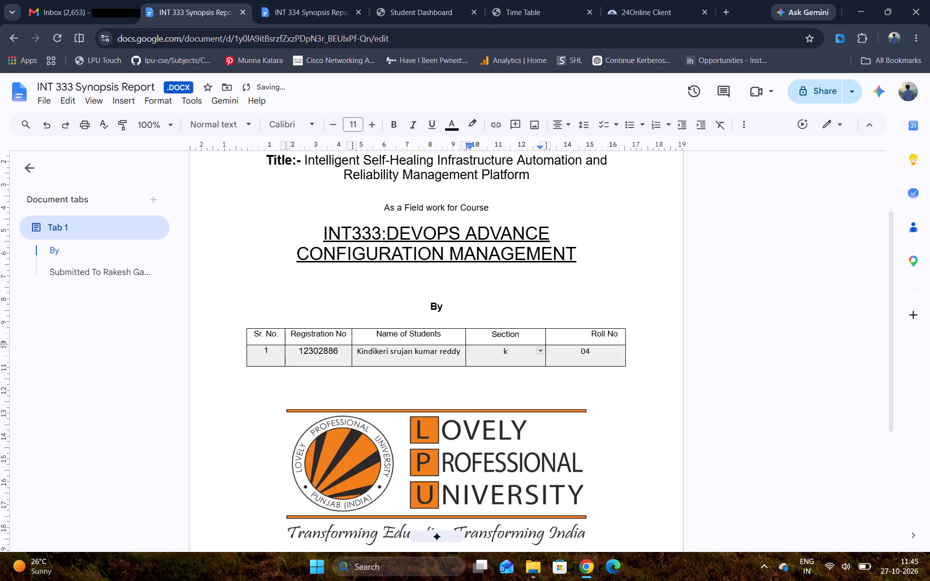
pyautogui.press('BackSpace')
pyautogui.hotkey('shift', 'k')
pyautogui.click(518, 1)
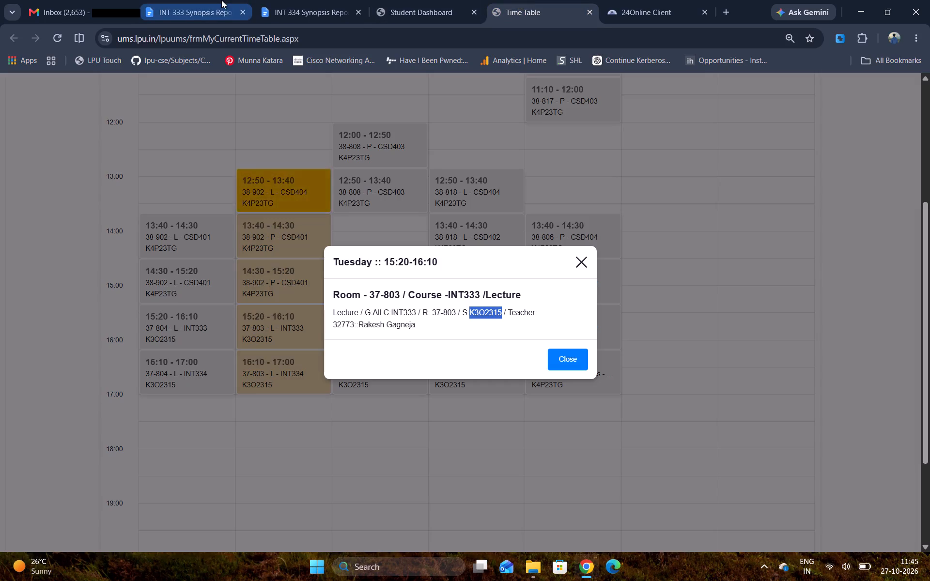
pyautogui.click(221, 0)
pyautogui.write('302')
pyautogui.click(514, 0)
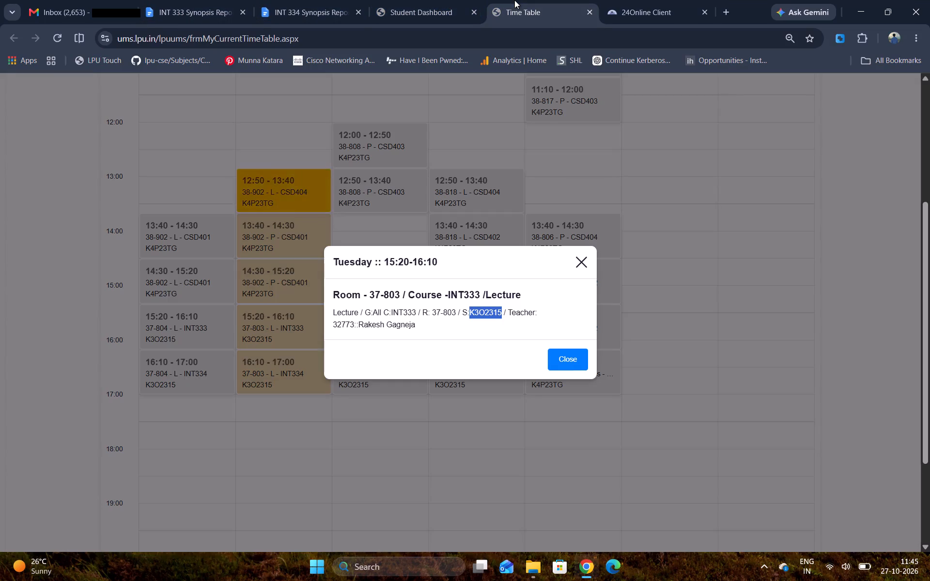
pyautogui.click(189, 0)
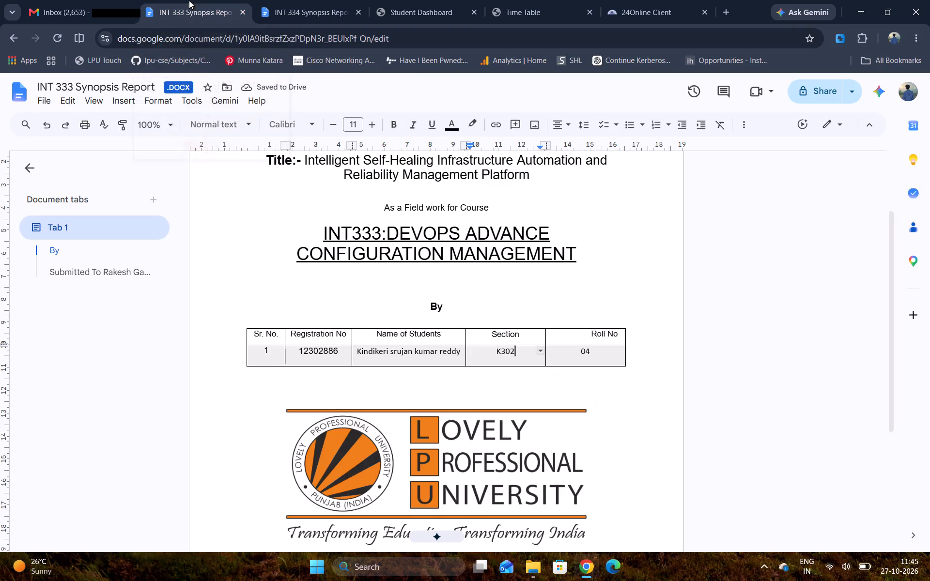
pyautogui.click(573, 0)
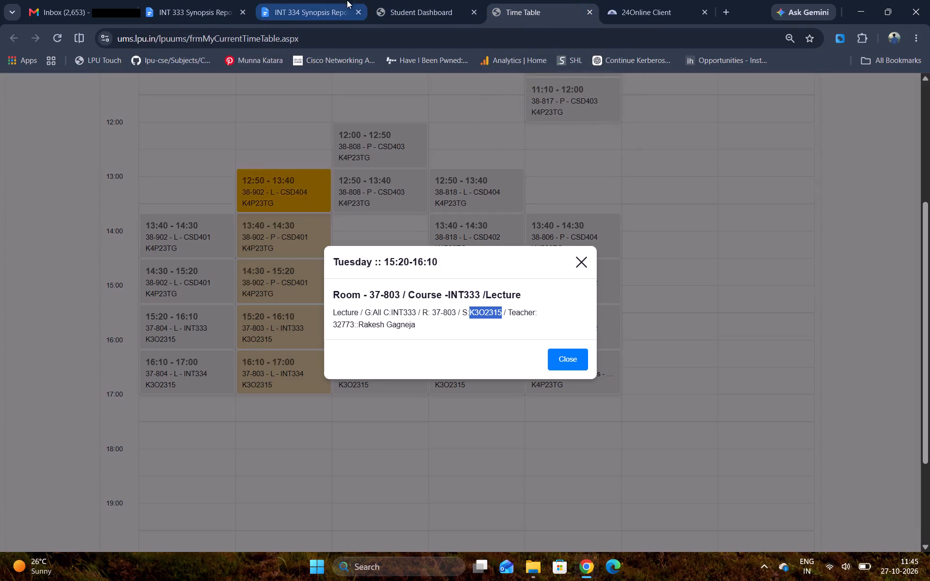
pyautogui.click(189, 0)
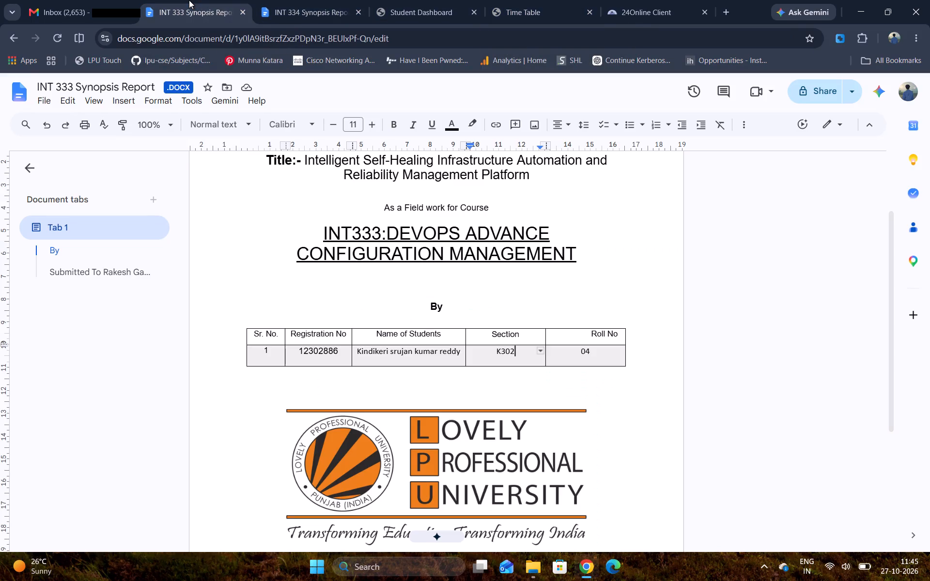
pyautogui.write('315')
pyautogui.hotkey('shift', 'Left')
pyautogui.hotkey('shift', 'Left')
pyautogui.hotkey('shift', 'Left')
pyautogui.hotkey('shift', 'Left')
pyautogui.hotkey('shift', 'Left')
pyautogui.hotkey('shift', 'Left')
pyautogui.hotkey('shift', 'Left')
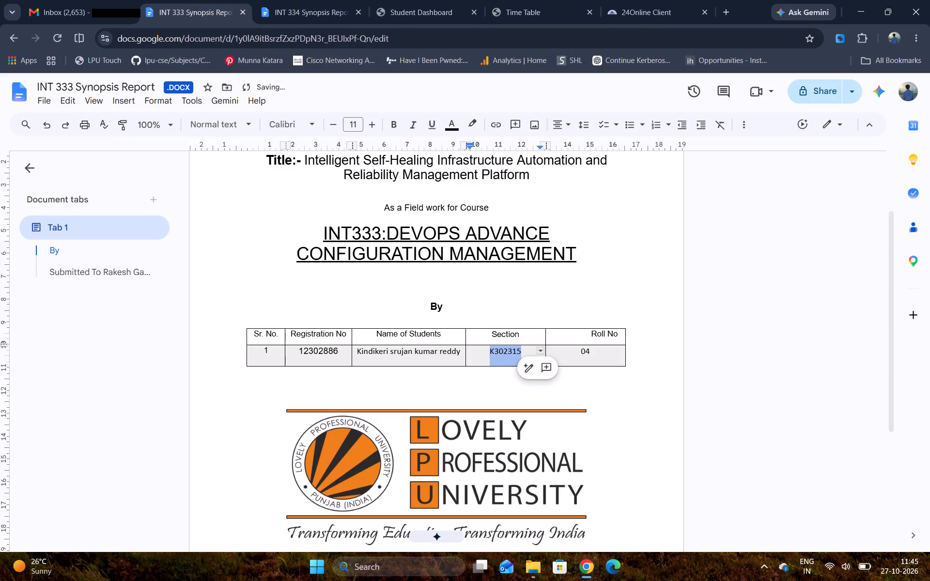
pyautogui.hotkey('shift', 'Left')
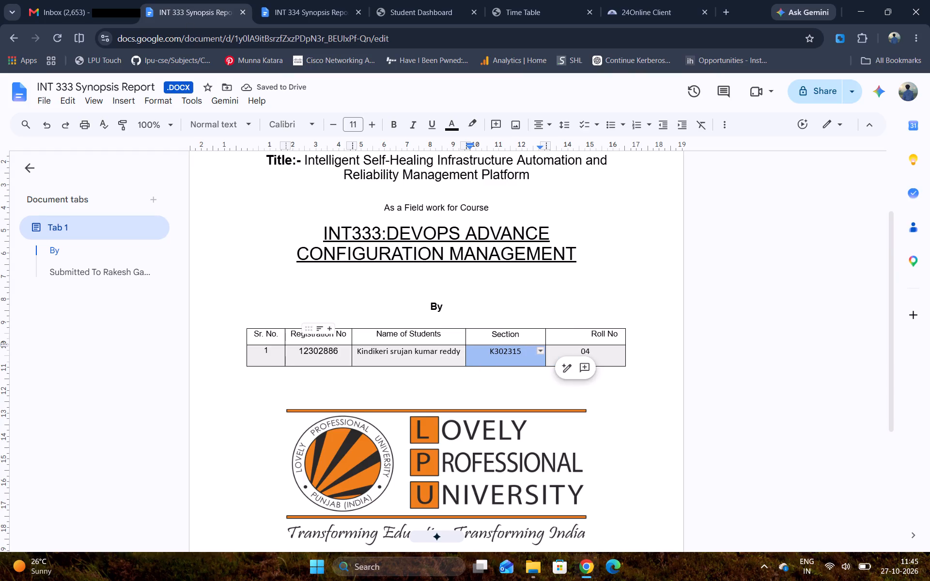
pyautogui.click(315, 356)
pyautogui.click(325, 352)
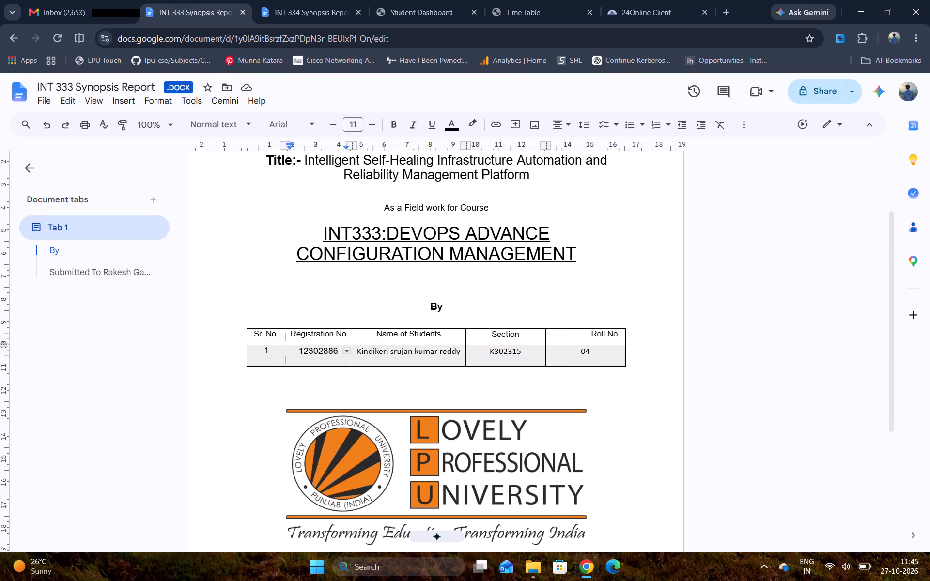
# Set the font size of the student table's whole heading row to 11.
pyautogui.click(263, 352)
pyautogui.moveTo(255, 334); pyautogui.dragTo(292, 333)
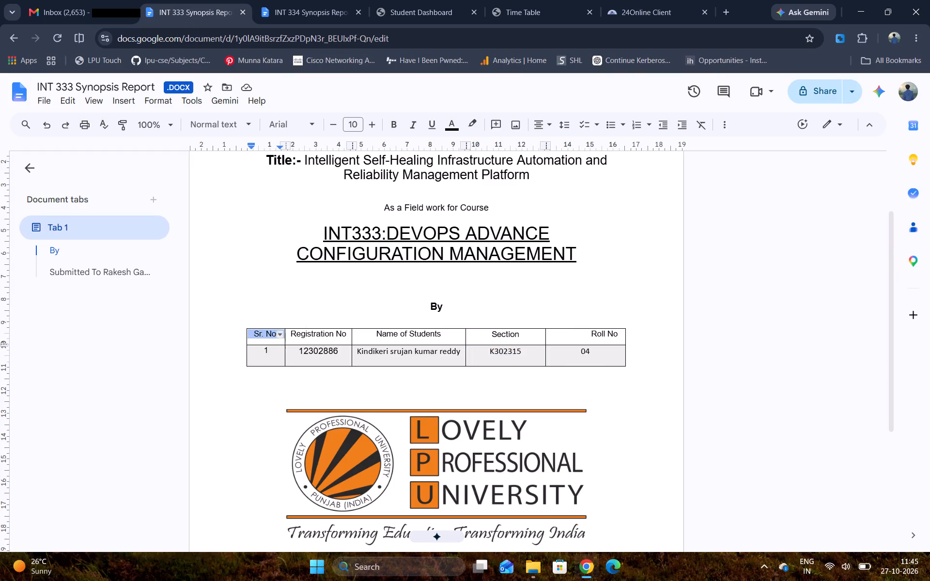
pyautogui.moveTo(292, 333); pyautogui.dragTo(563, 330)
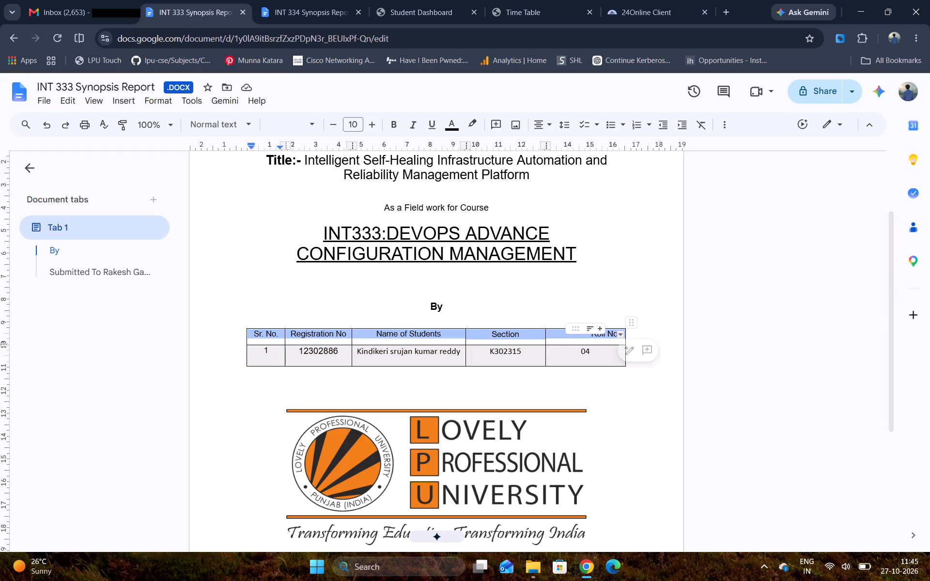
pyautogui.click(371, 124)
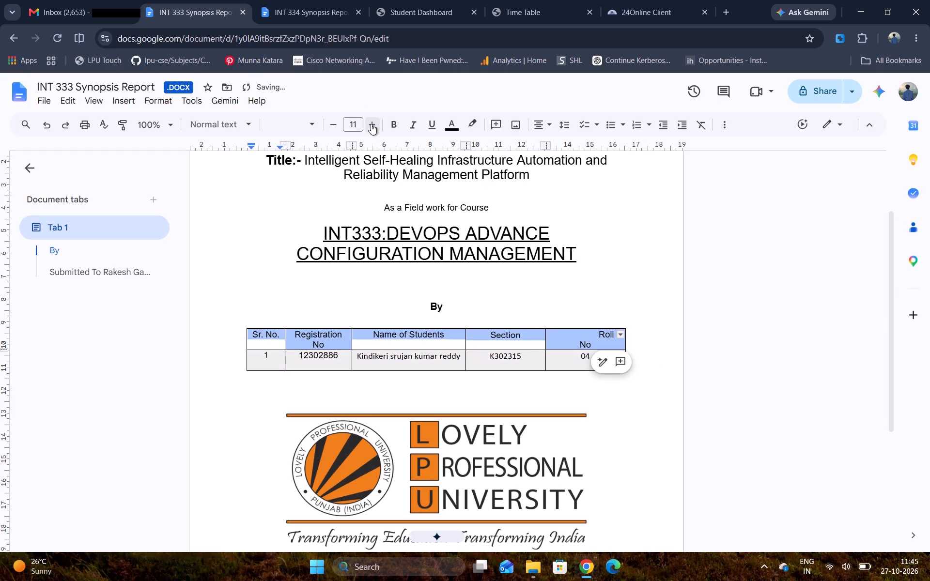
# Set the font size of the student's data row, from Sr. No. through Roll No, to 12.
pyautogui.moveTo(265, 356); pyautogui.dragTo(412, 352)
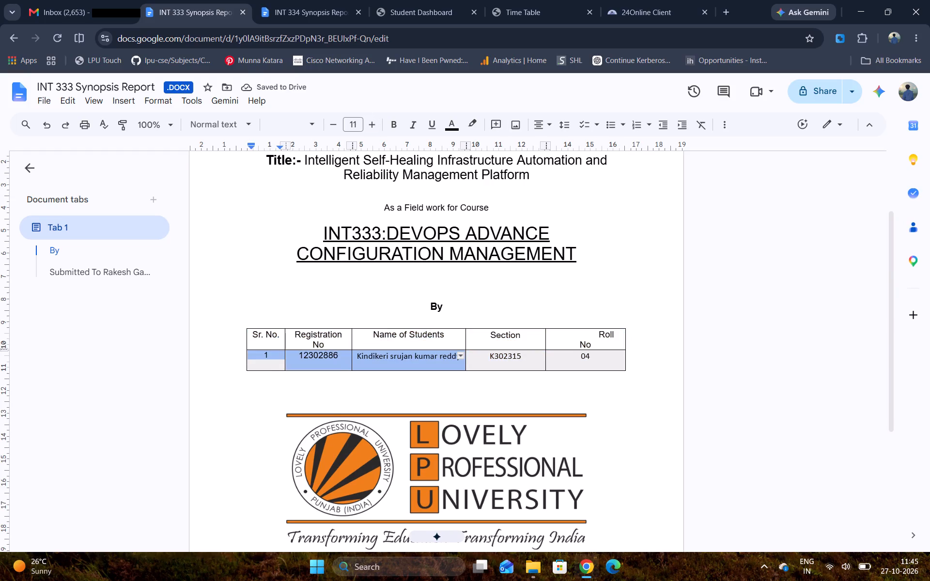
pyautogui.moveTo(412, 352); pyautogui.dragTo(566, 353)
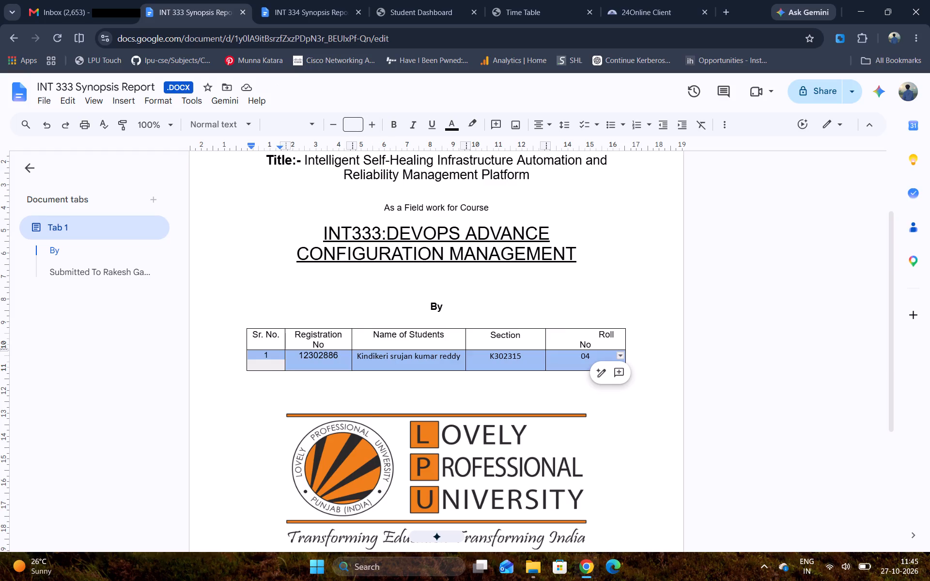
pyautogui.click(355, 121)
pyautogui.write('12')
pyautogui.press('Return')
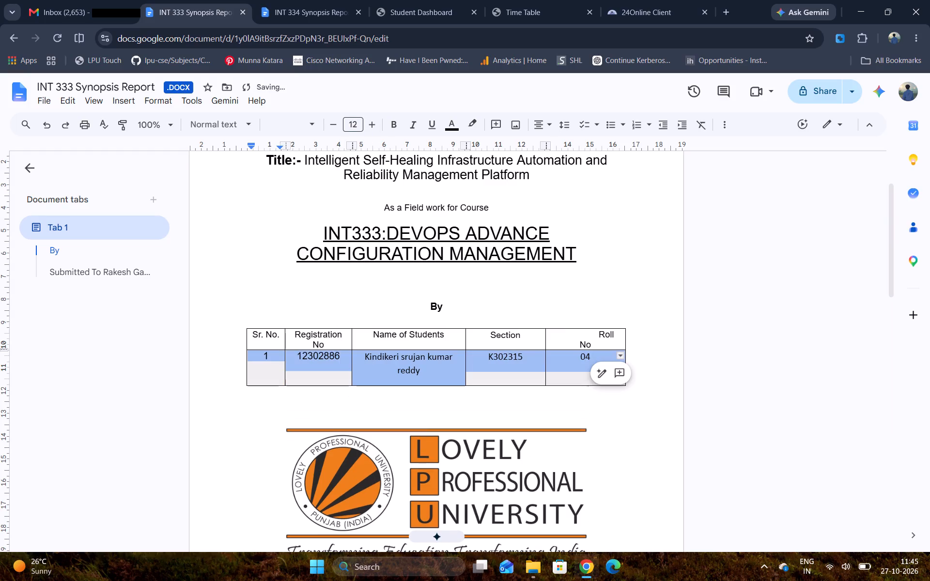
pyautogui.click(512, 403)
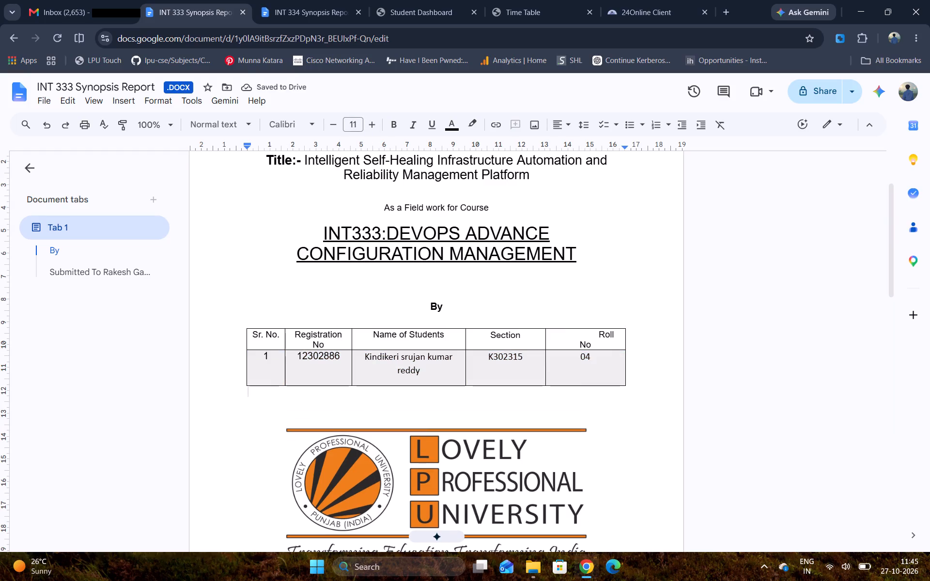
# Widen the Name of Students column into the Section column so the student's name fits on one line.
pyautogui.moveTo(465, 347); pyautogui.dragTo(484, 360)
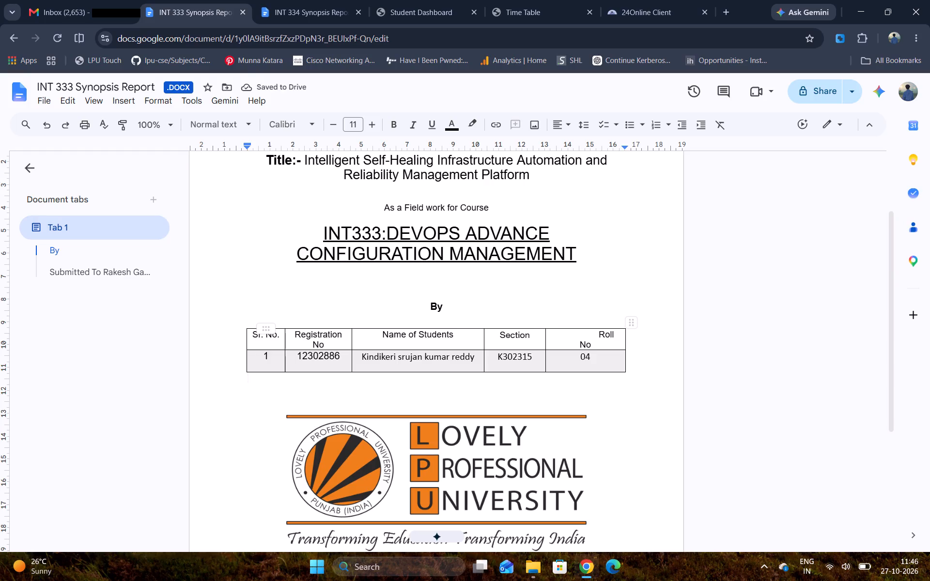
# Apply centre alignment to the text in both rows of the student table.
pyautogui.moveTo(253, 336); pyautogui.dragTo(586, 347)
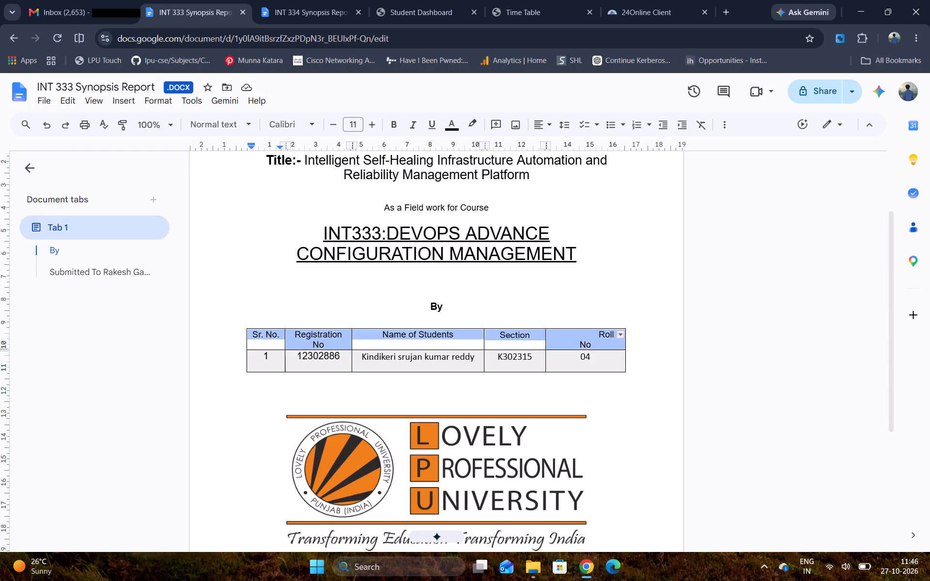
pyautogui.moveTo(586, 347); pyautogui.dragTo(588, 355)
pyautogui.click(537, 122)
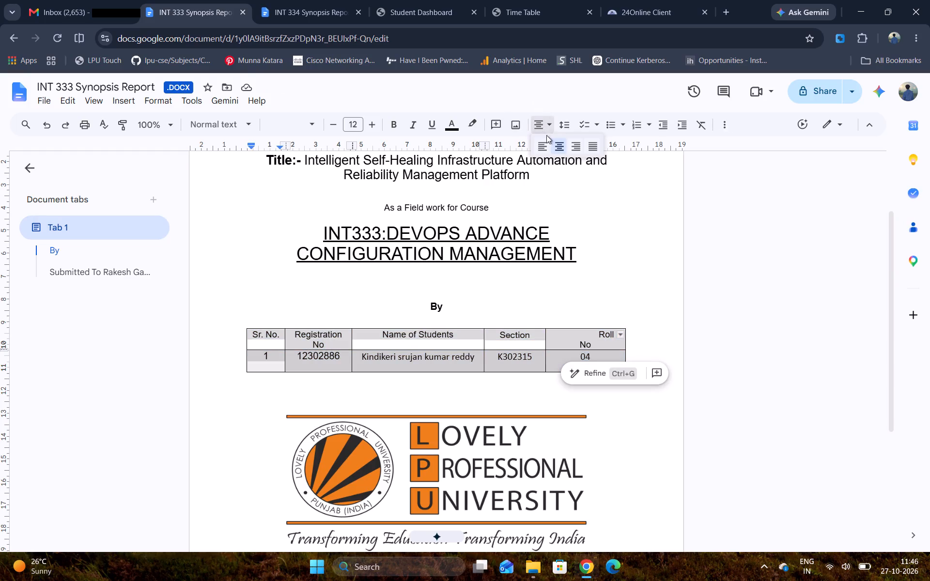
pyautogui.click(562, 144)
# Remove the extra spaces before the Roll No heading so it sits centred on one line in its cell.
pyautogui.click(597, 336)
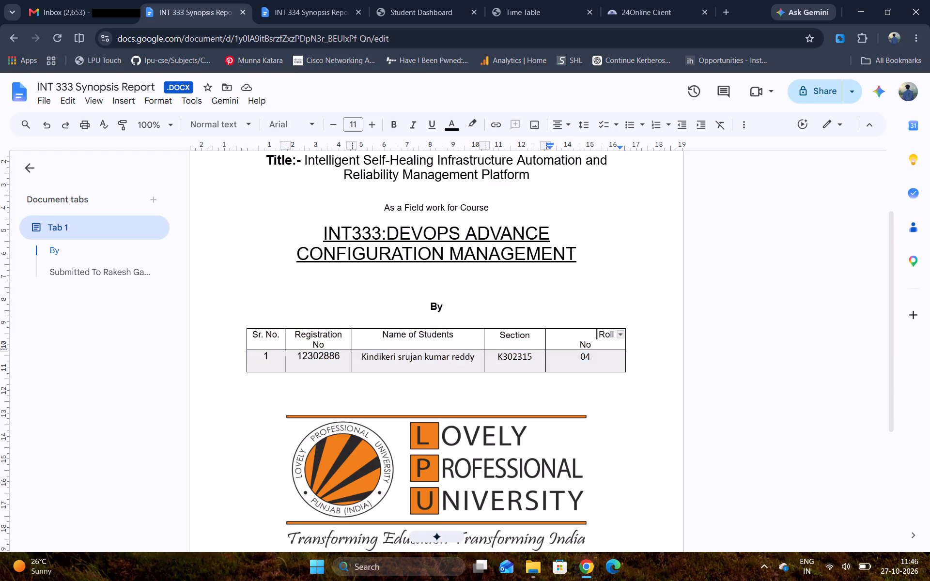
pyautogui.press('BackSpace')
pyautogui.press('BackSpace')
pyautogui.press('BackSpace')
pyautogui.press('BackSpace')
pyautogui.press('BackSpace')
pyautogui.press('BackSpace')
pyautogui.press('BackSpace')
pyautogui.press('BackSpace')
pyautogui.press('BackSpace')
pyautogui.press('BackSpace')
pyautogui.press('BackSpace')
pyautogui.press('BackSpace')
pyautogui.press('BackSpace')
pyautogui.press('BackSpace')
pyautogui.press('BackSpace')
pyautogui.press('BackSpace')
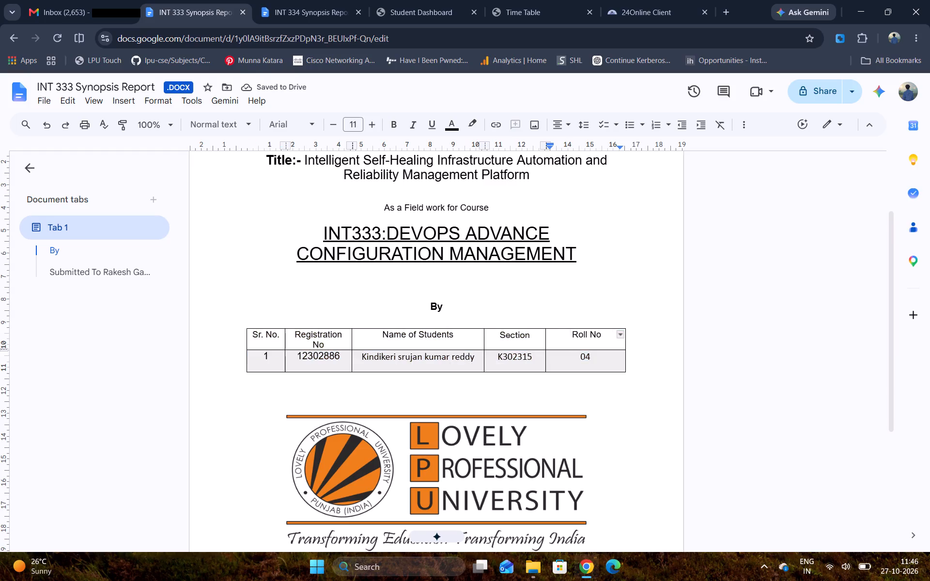
# Widen the Section column slightly, and the Registration No column until its heading fits on one line.
pyautogui.moveTo(545, 350); pyautogui.dragTo(553, 356)
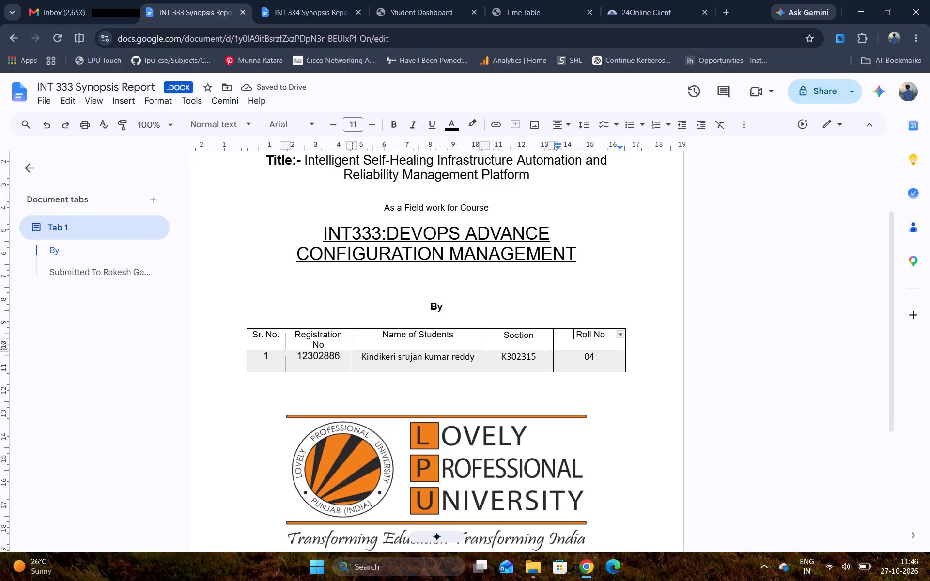
pyautogui.moveTo(351, 350); pyautogui.dragTo(357, 349)
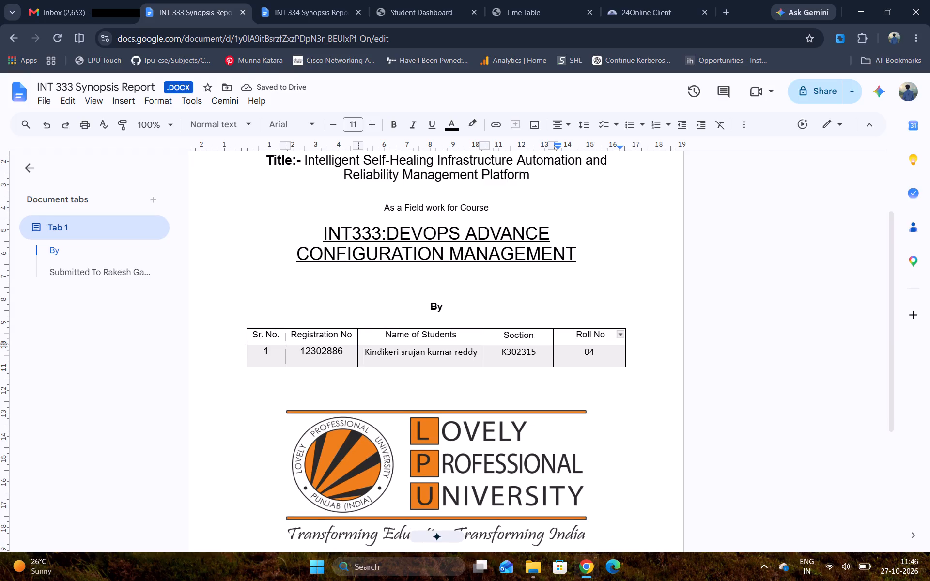
# Centre-align the INT 333 cover page content, from the Synopsis Report heading down to the Submitted To block.
pyautogui.moveTo(249, 176); pyautogui.dragTo(574, 523)
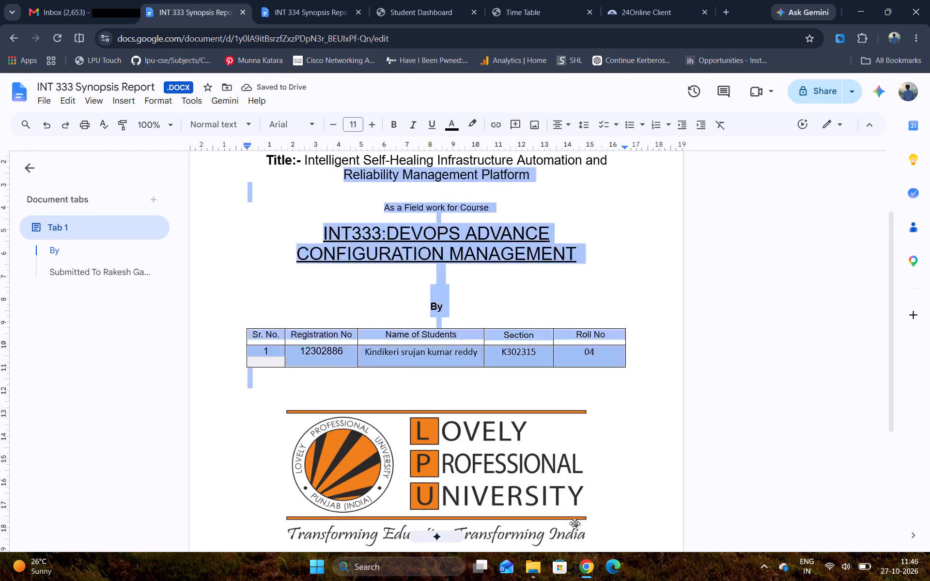
pyautogui.moveTo(574, 523); pyautogui.dragTo(644, 580)
pyautogui.scroll(2, 690, 326)
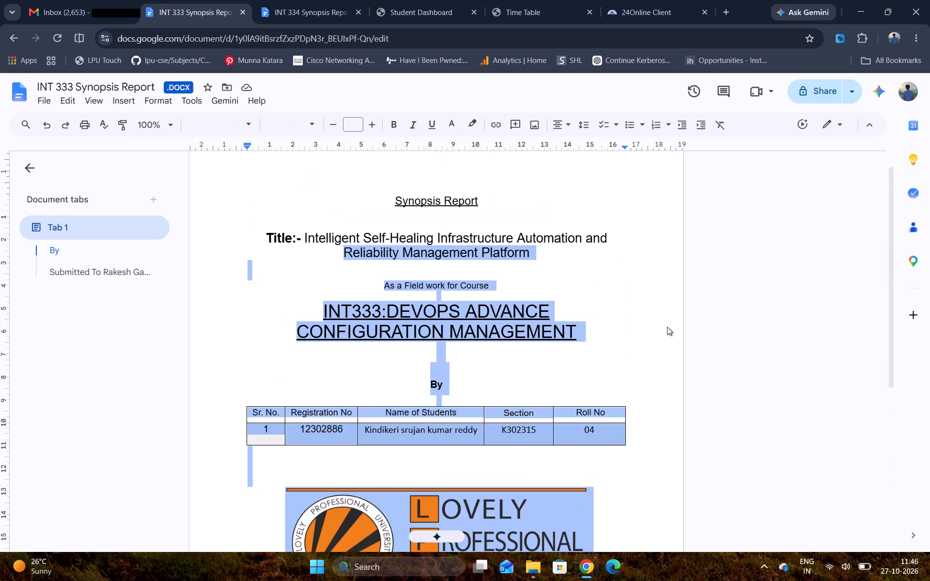
pyautogui.moveTo(382, 183); pyautogui.dragTo(546, 580)
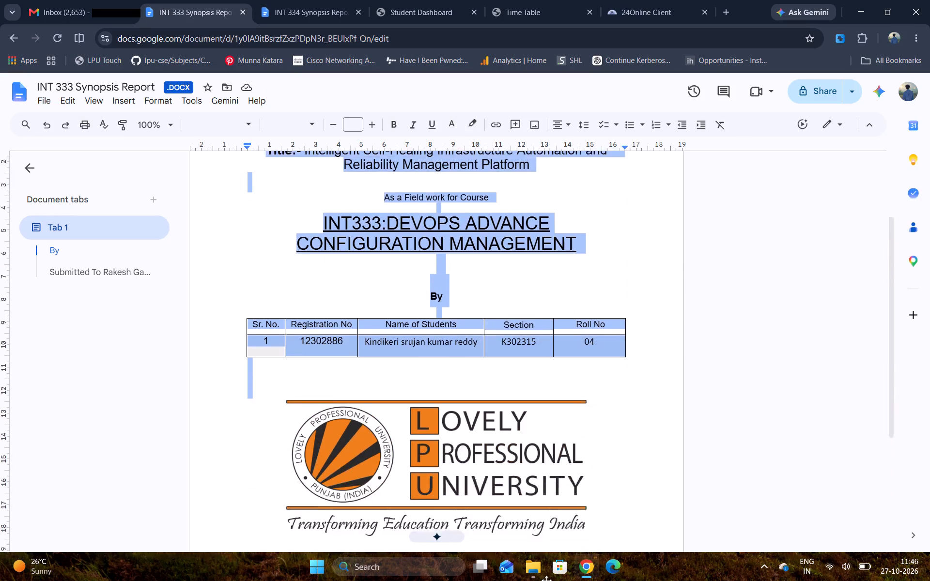
pyautogui.moveTo(546, 580); pyautogui.dragTo(554, 580)
pyautogui.click(556, 123)
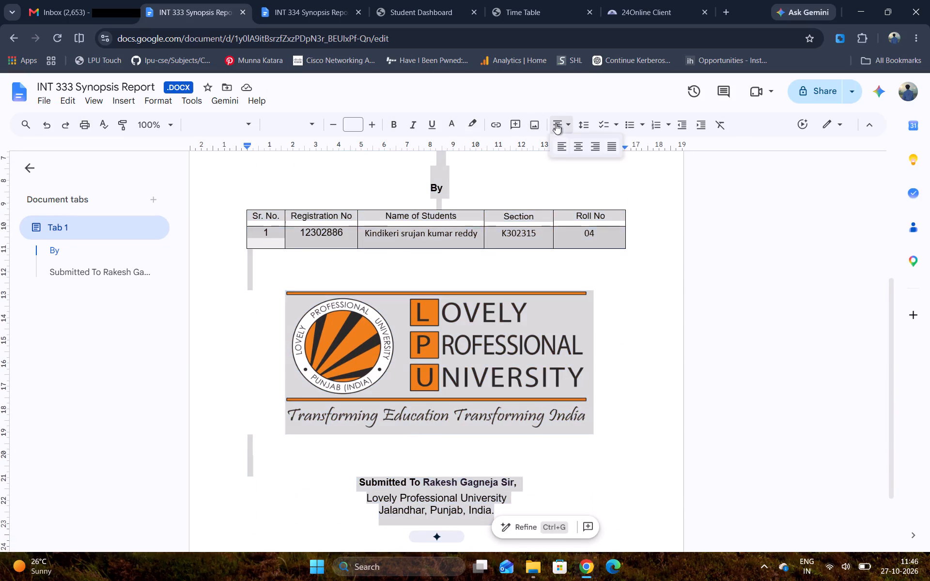
pyautogui.click(566, 148)
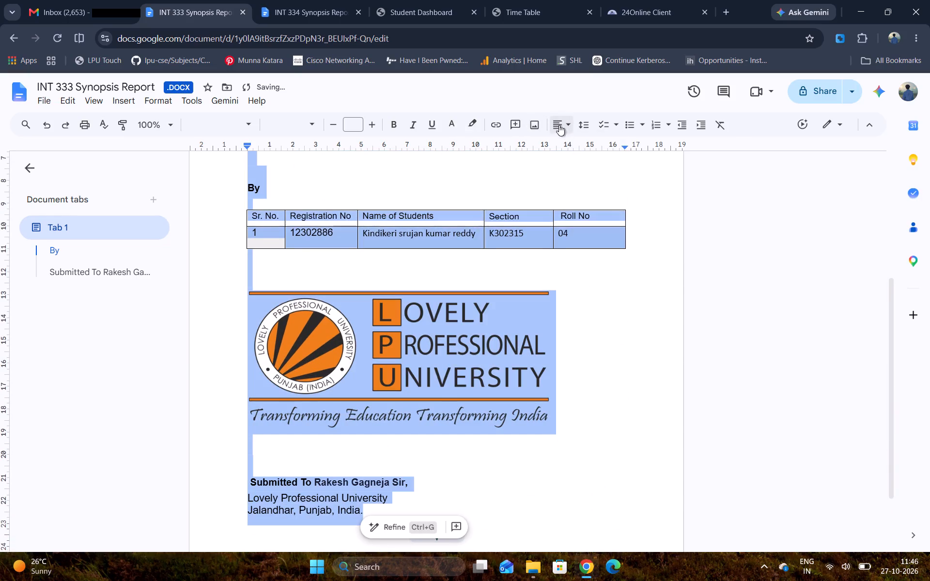
pyautogui.click(558, 123)
pyautogui.click(573, 143)
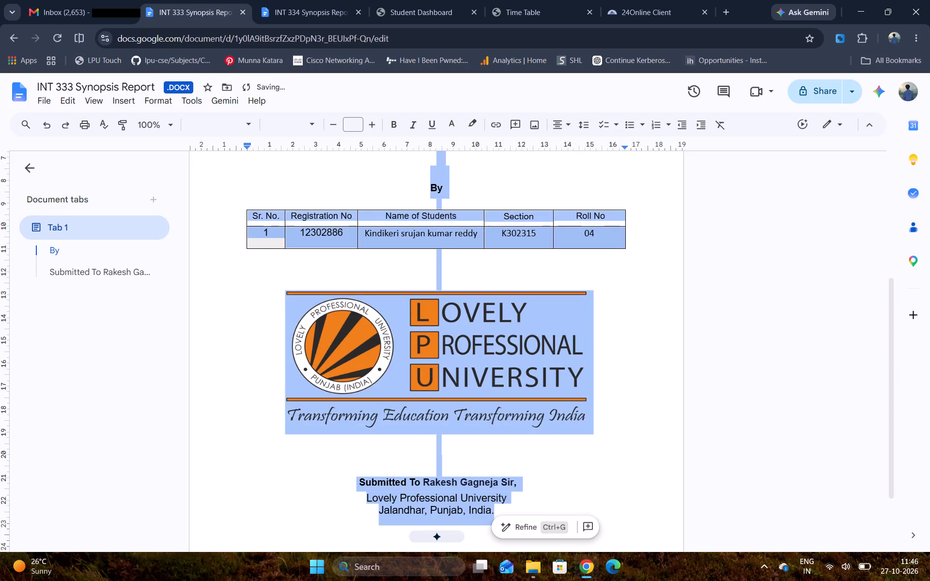
pyautogui.click(622, 281)
# Copy the five-column student table from the INT 333 report and use it to replace the INT 334 report's student table.
pyautogui.scroll(3, 622, 281)
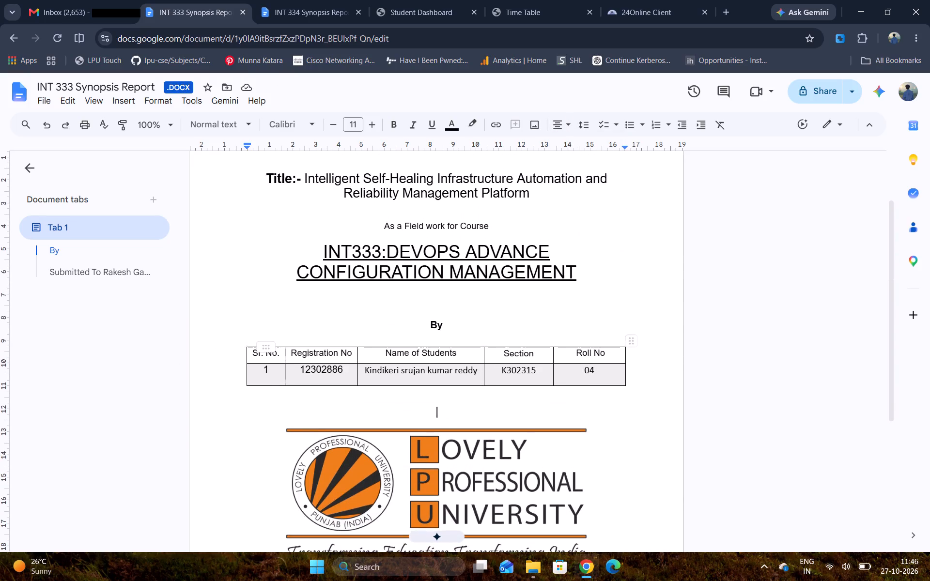
pyautogui.moveTo(220, 339); pyautogui.dragTo(395, 379)
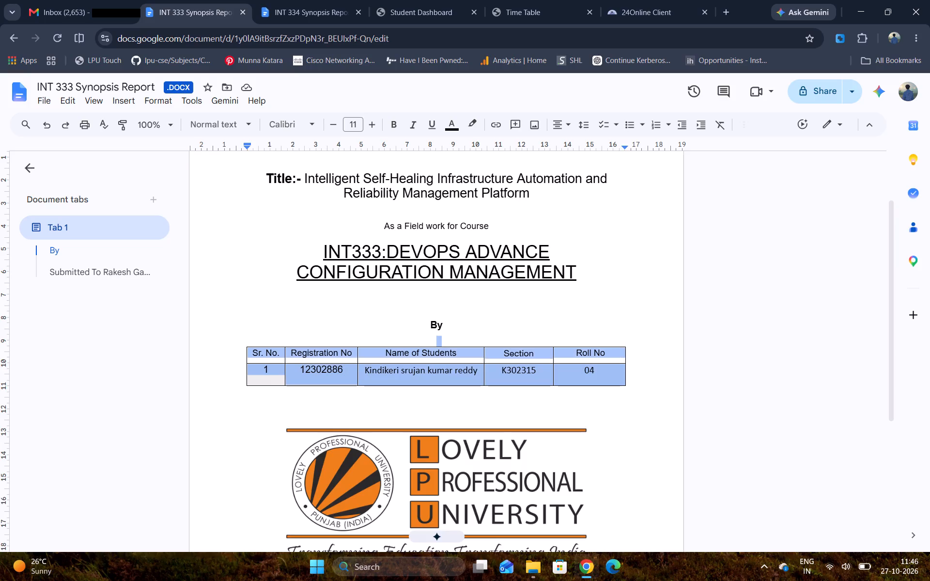
pyautogui.moveTo(395, 379); pyautogui.dragTo(520, 382)
pyautogui.hotkey('ctrl', 'c')
pyautogui.click(345, 0)
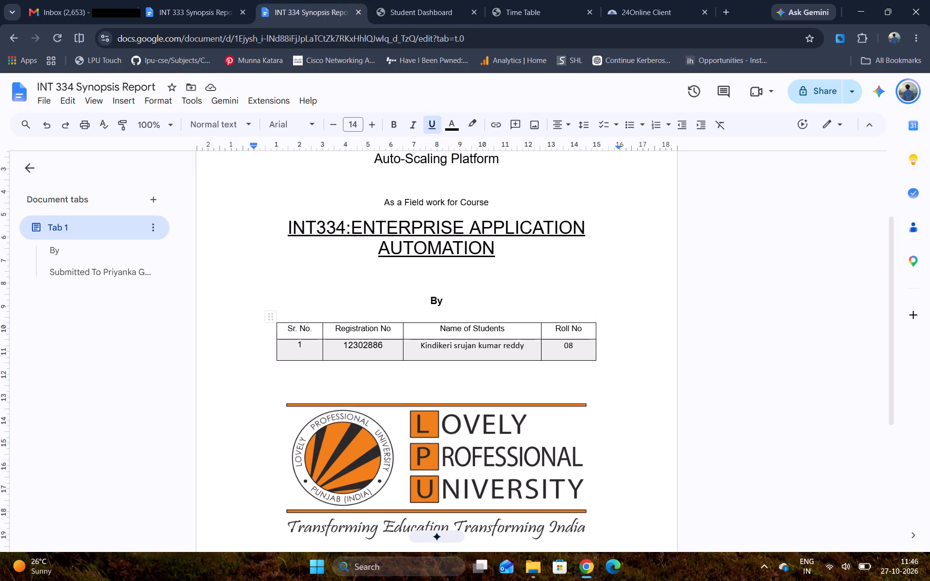
pyautogui.moveTo(258, 320); pyautogui.dragTo(532, 356)
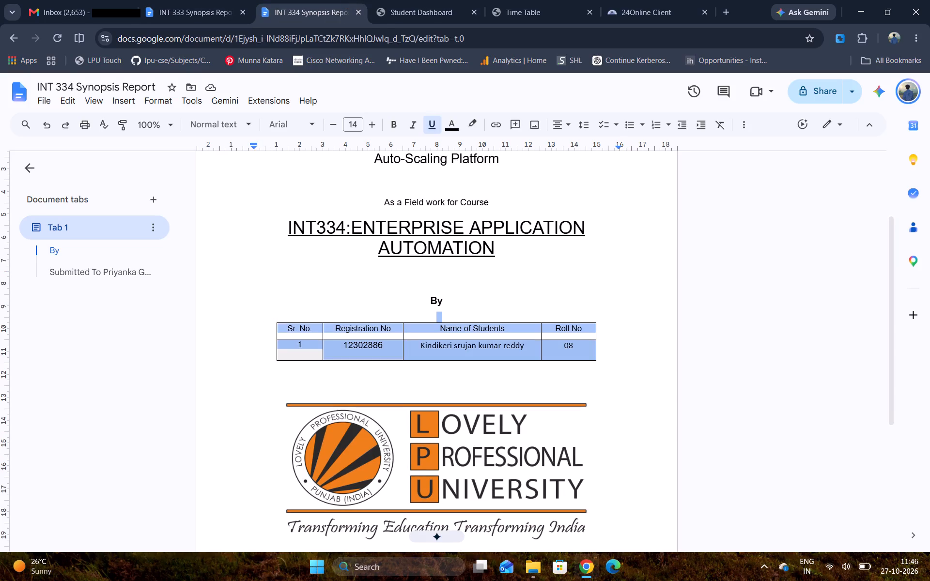
pyautogui.moveTo(532, 356); pyautogui.dragTo(466, 331)
pyautogui.click(276, 326)
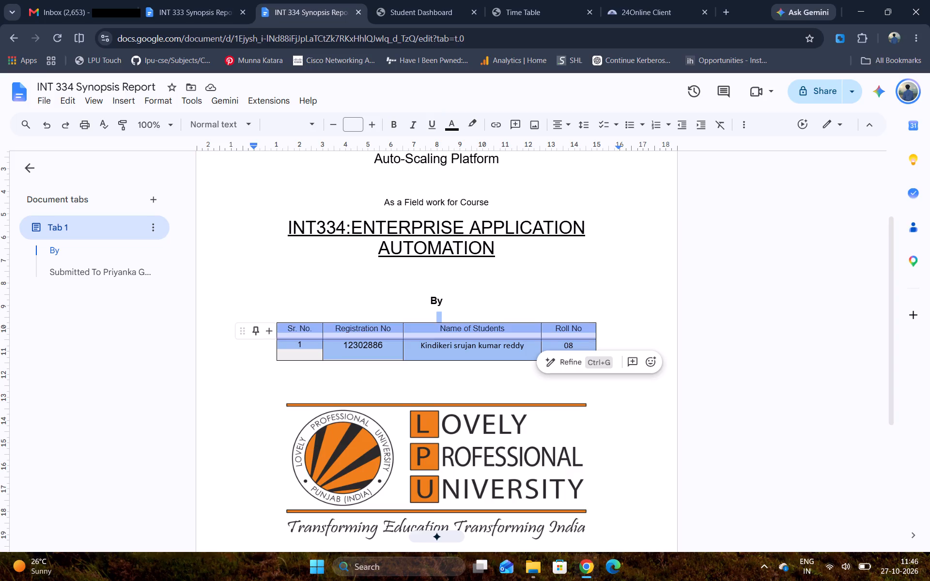
pyautogui.click(283, 306)
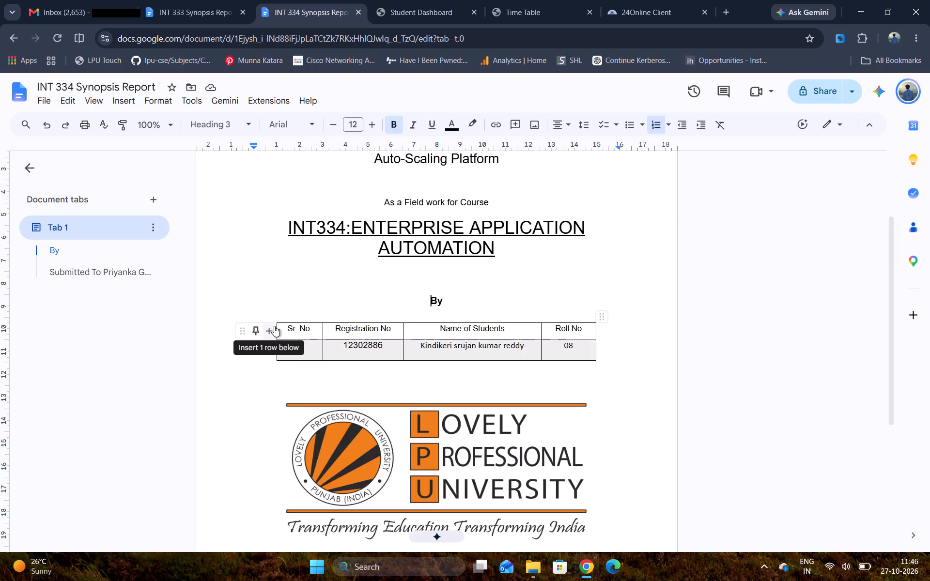
pyautogui.moveTo(276, 326); pyautogui.dragTo(317, 324)
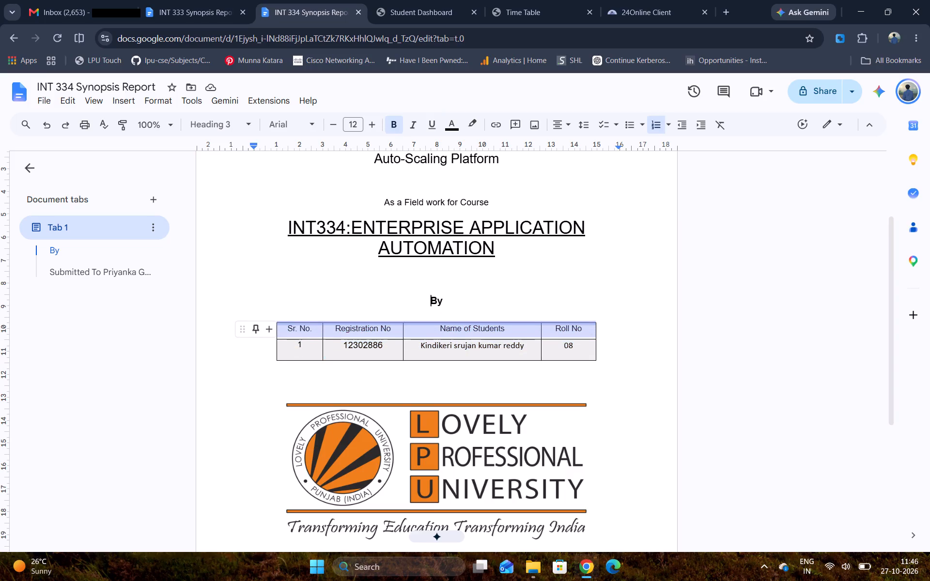
pyautogui.moveTo(317, 324); pyautogui.dragTo(317, 325)
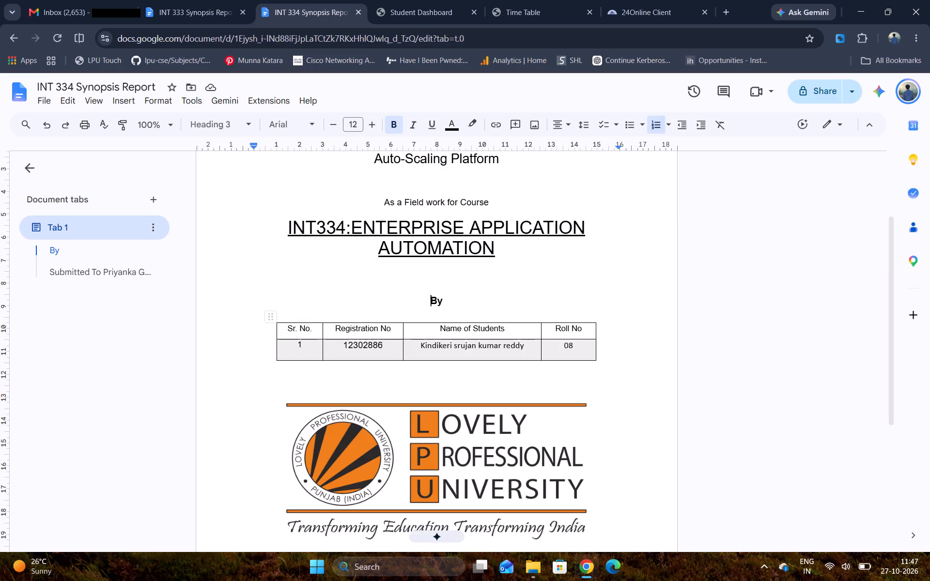
pyautogui.moveTo(260, 319); pyautogui.dragTo(430, 347)
pyautogui.hotkey('ctrl', 'v')
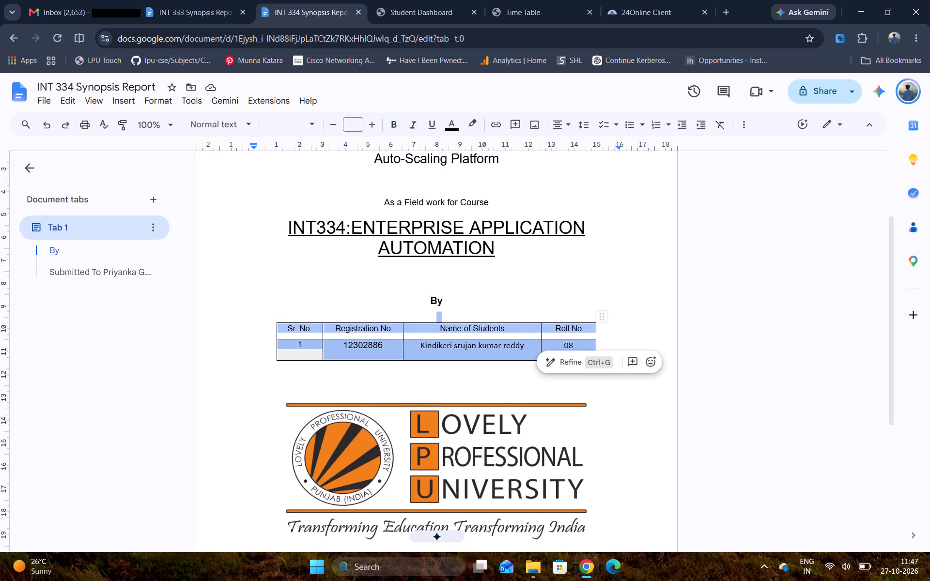
# Delete the section code from the Section cell of the INT 334 student table.
pyautogui.doubleClick(524, 345)
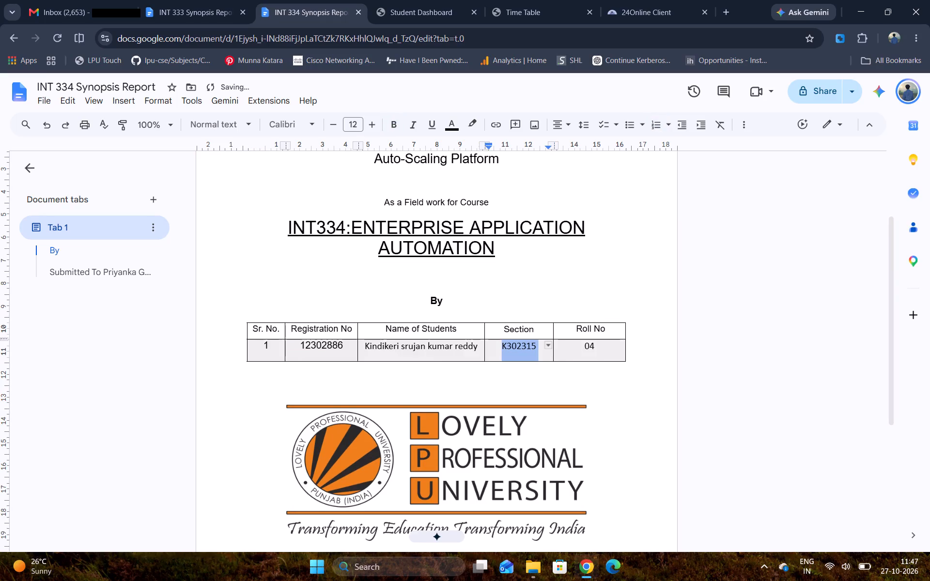
pyautogui.press('BackSpace')
# Look up the Wednesday INT334 practical in the UMS timetable and copy its section code, K3O2315.
pyautogui.click(418, 0)
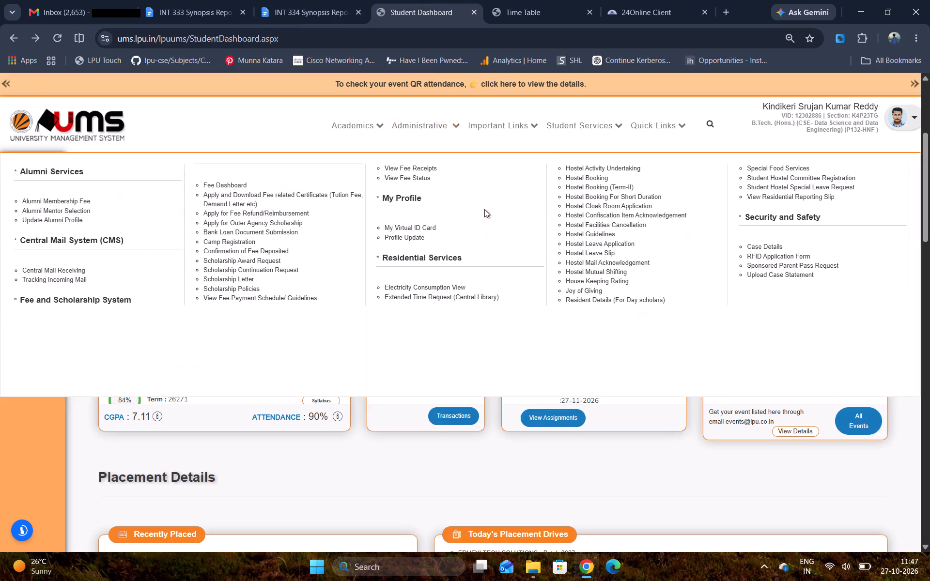
pyautogui.click(333, 0)
pyautogui.click(422, 0)
pyautogui.click(480, 0)
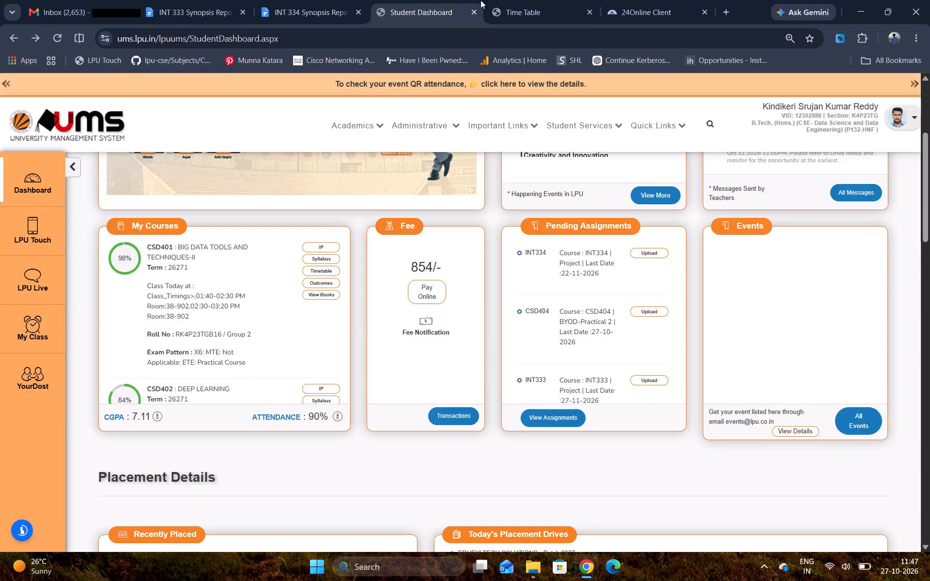
pyautogui.click(526, 0)
pyautogui.click(534, 491)
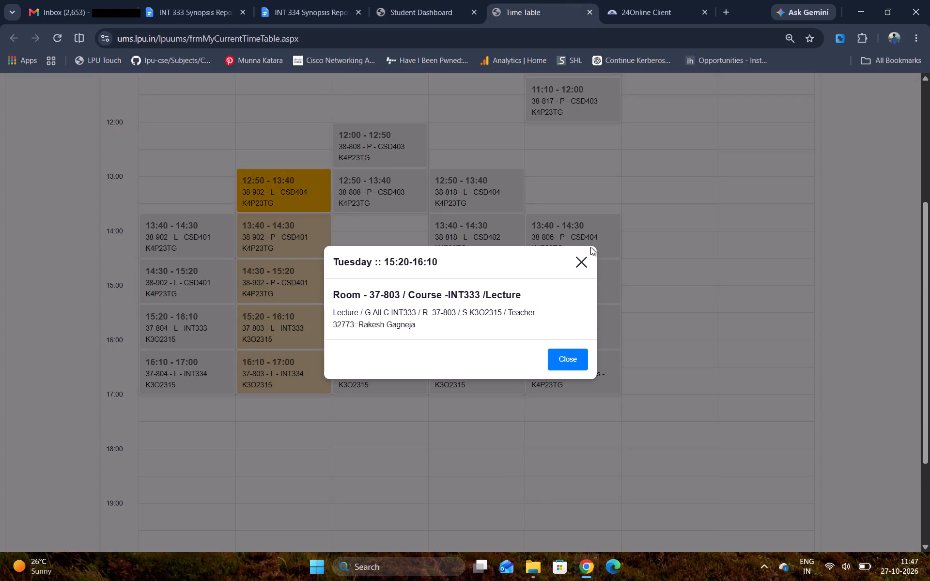
pyautogui.click(586, 260)
pyautogui.click(373, 386)
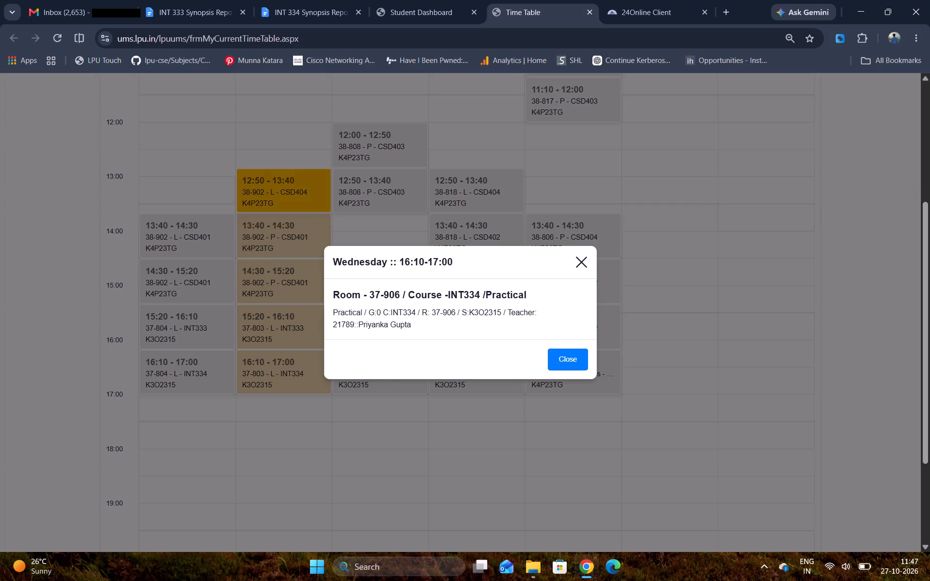
pyautogui.moveTo(469, 313); pyautogui.dragTo(501, 312)
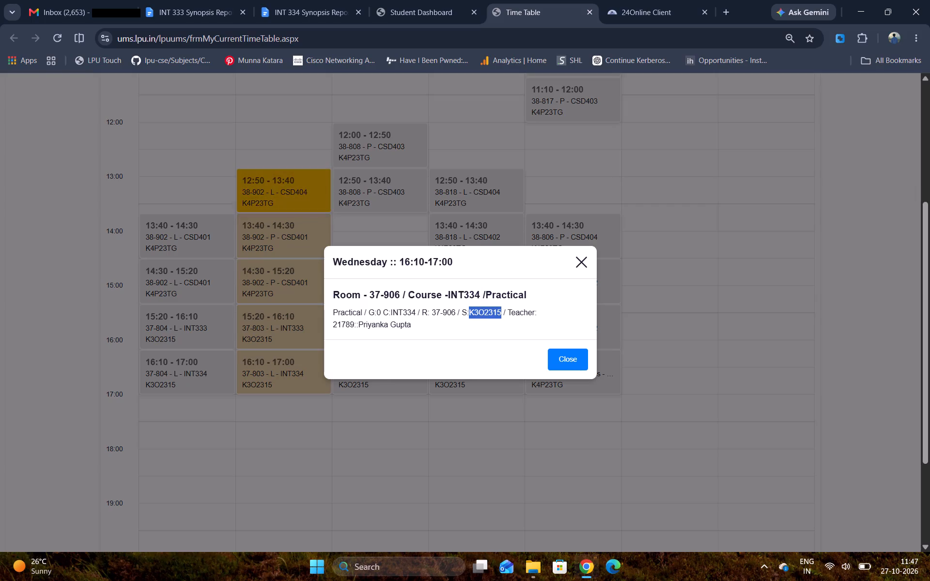
pyautogui.moveTo(501, 312); pyautogui.dragTo(502, 312)
pyautogui.hotkey('ctrl', 'c')
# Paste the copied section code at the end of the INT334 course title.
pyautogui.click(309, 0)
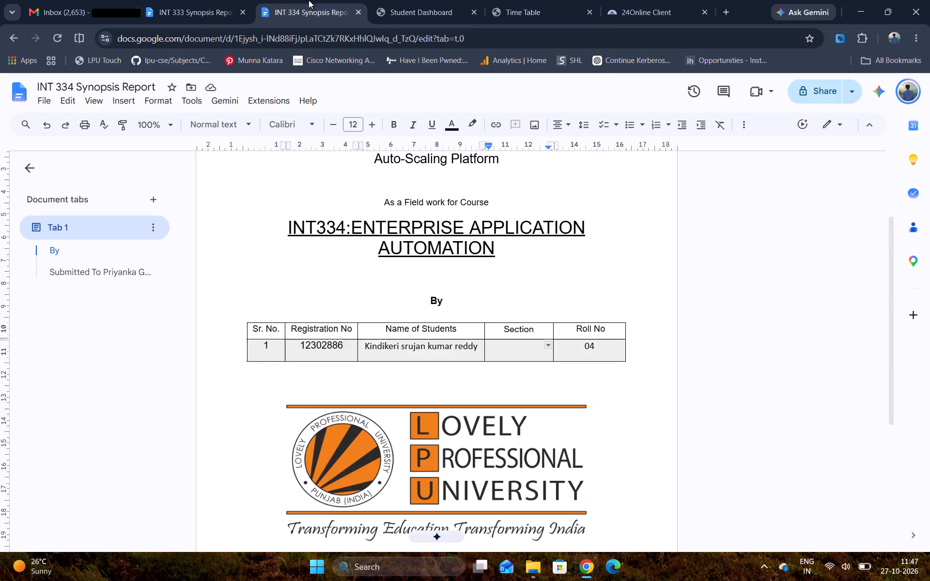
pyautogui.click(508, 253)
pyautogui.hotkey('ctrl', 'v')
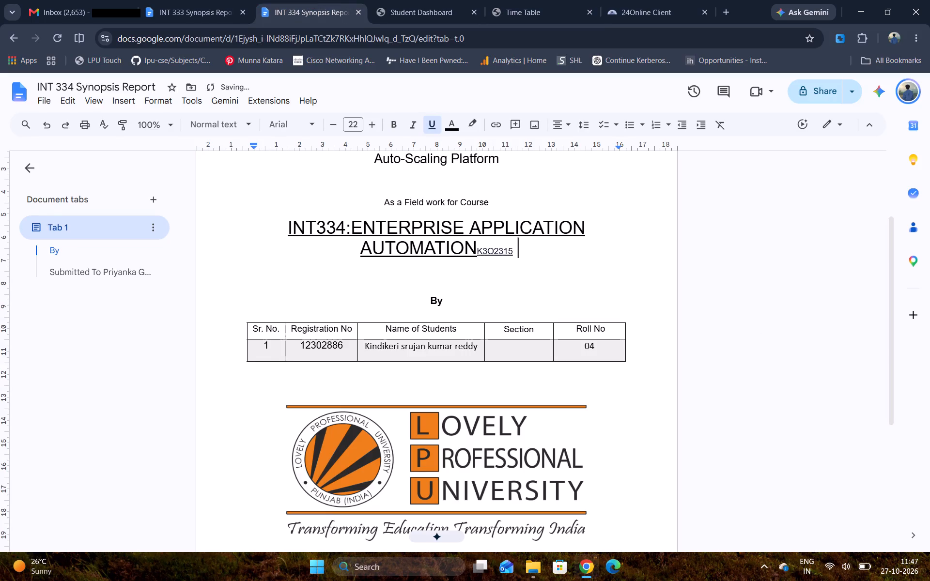
# Enter K302315 in the empty Section cell of the INT 334 student table.
pyautogui.click(506, 352)
pyautogui.hotkey('shift', 'k')
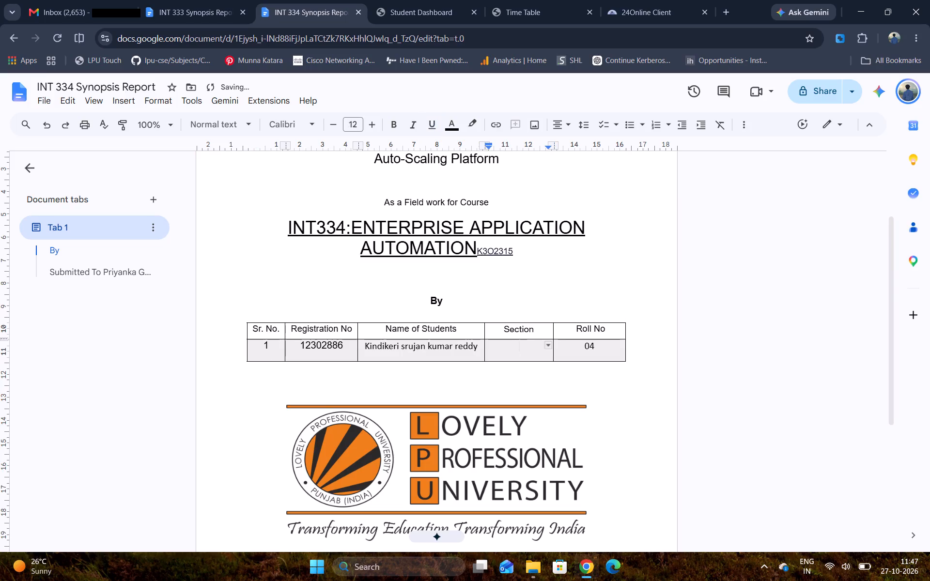
pyautogui.press('3')
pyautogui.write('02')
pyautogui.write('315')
# Recheck the INT334 class details in the UMS timetable.
pyautogui.click(205, 0)
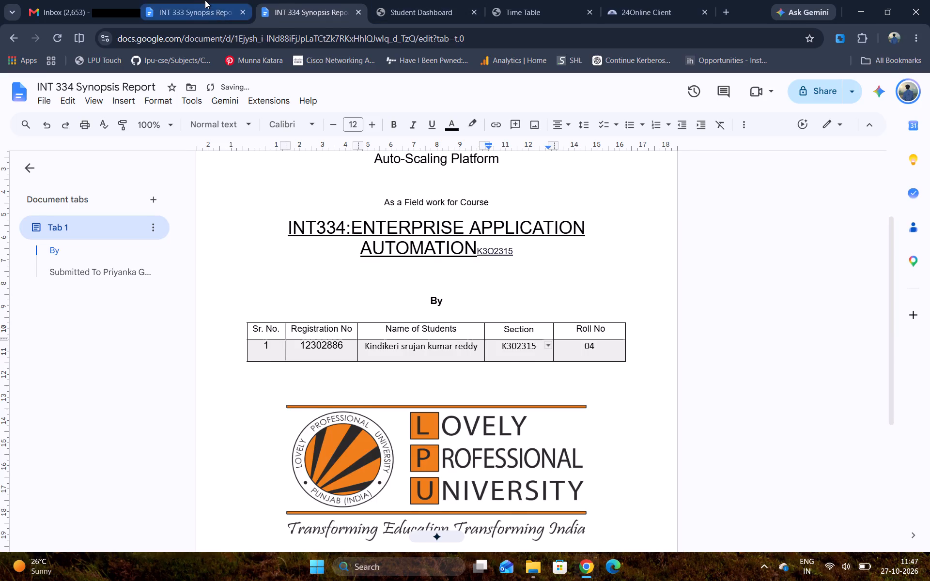
pyautogui.click(299, 0)
pyautogui.click(415, 0)
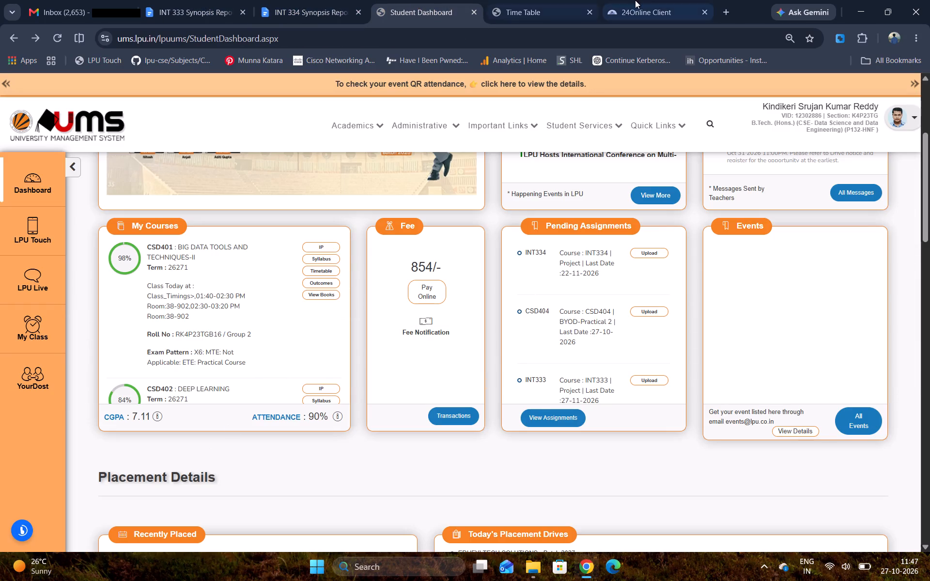
pyautogui.click(532, 0)
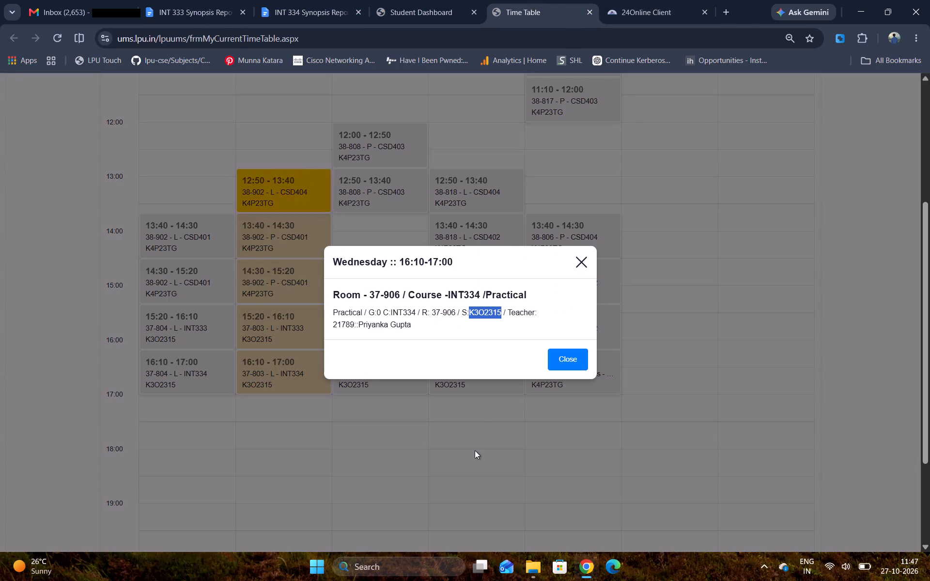
pyautogui.click(307, 416)
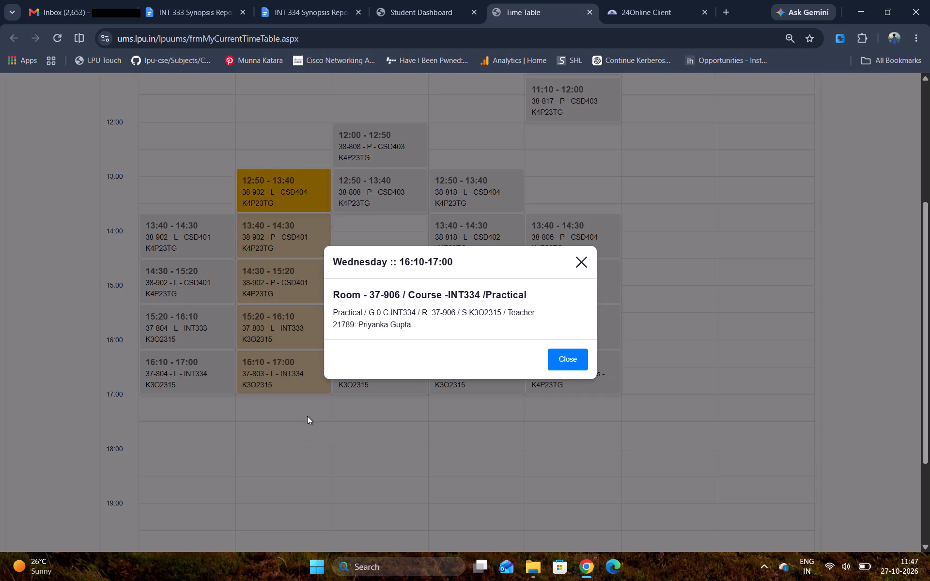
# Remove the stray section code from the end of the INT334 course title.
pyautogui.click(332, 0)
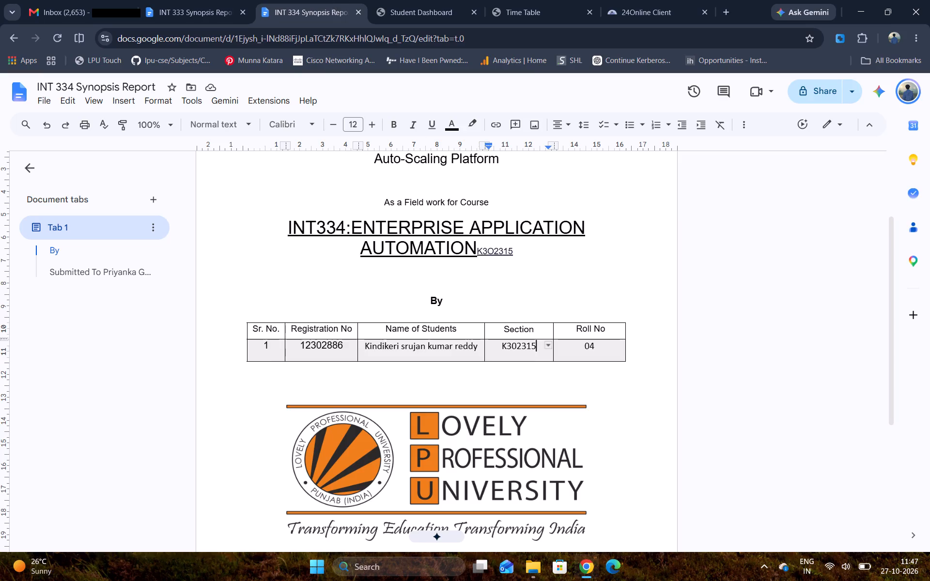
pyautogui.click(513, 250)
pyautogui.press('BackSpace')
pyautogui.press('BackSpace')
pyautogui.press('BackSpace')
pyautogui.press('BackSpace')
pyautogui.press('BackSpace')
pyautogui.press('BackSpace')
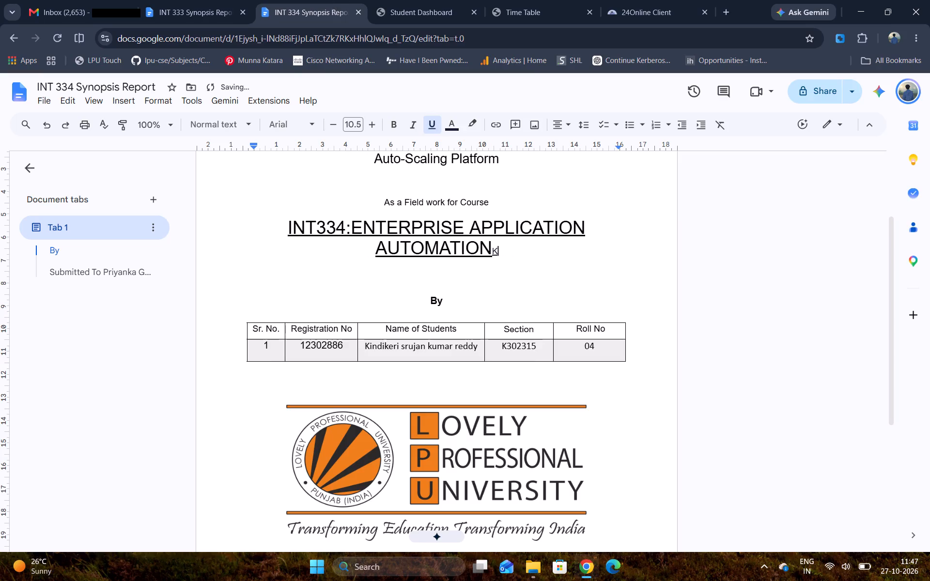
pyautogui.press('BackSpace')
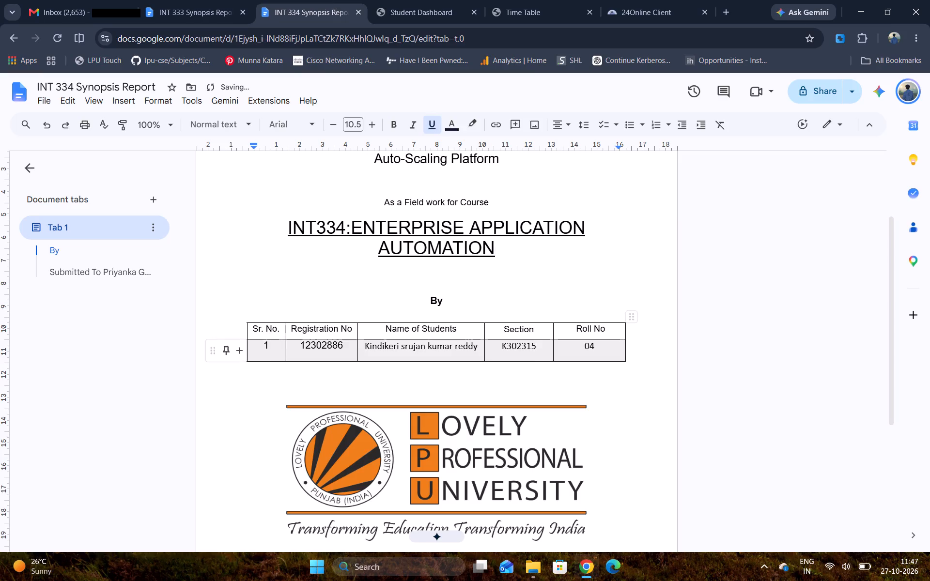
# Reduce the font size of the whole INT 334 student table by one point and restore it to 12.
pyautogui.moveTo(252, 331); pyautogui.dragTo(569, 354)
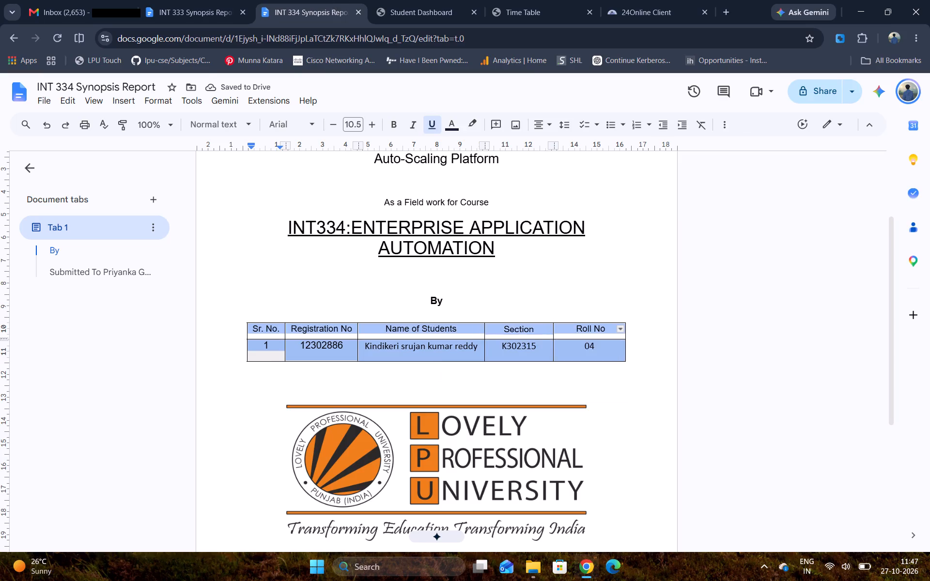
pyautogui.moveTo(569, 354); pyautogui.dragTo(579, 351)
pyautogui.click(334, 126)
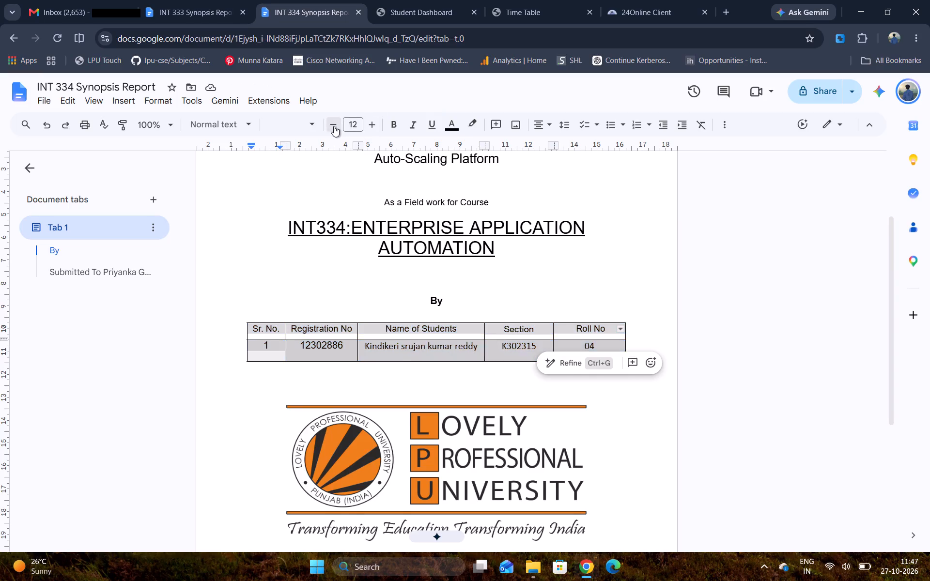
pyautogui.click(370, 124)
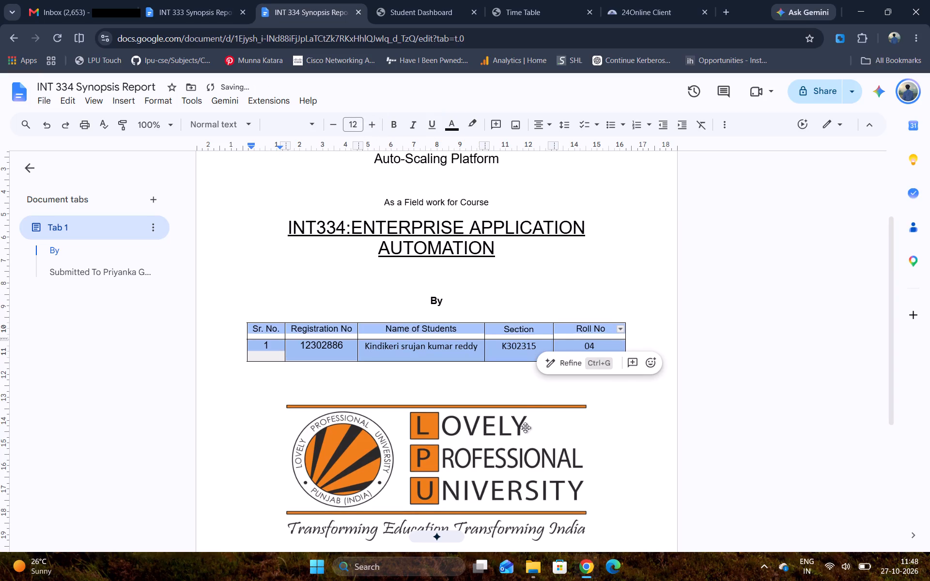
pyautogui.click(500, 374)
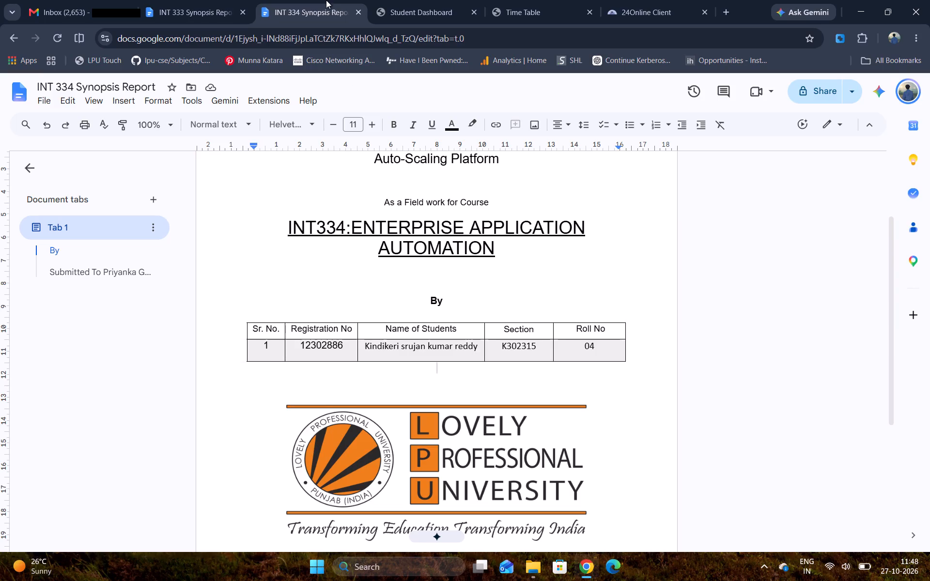
# Check the student table in the INT 333 report against the one in the INT 334 report.
pyautogui.click(171, 0)
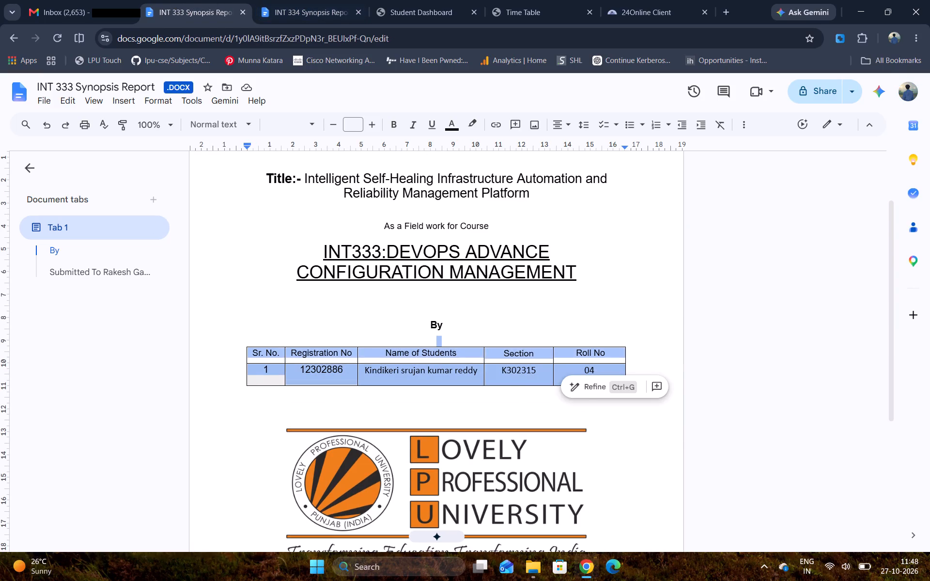
pyautogui.click(481, 420)
pyautogui.click(273, 0)
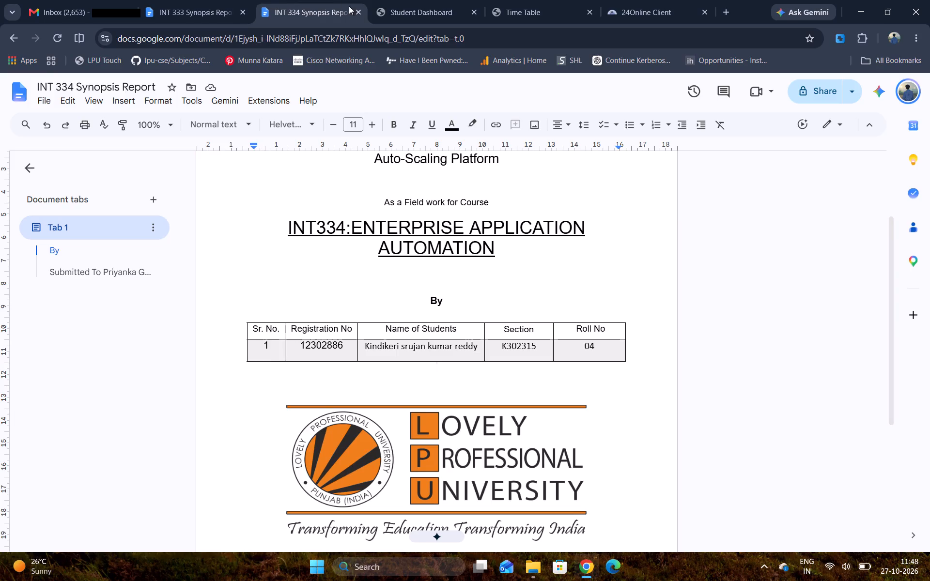
# Capitalise the initials of the last two words of the student's name, R and K, in the INT 334 table.
pyautogui.click(457, 348)
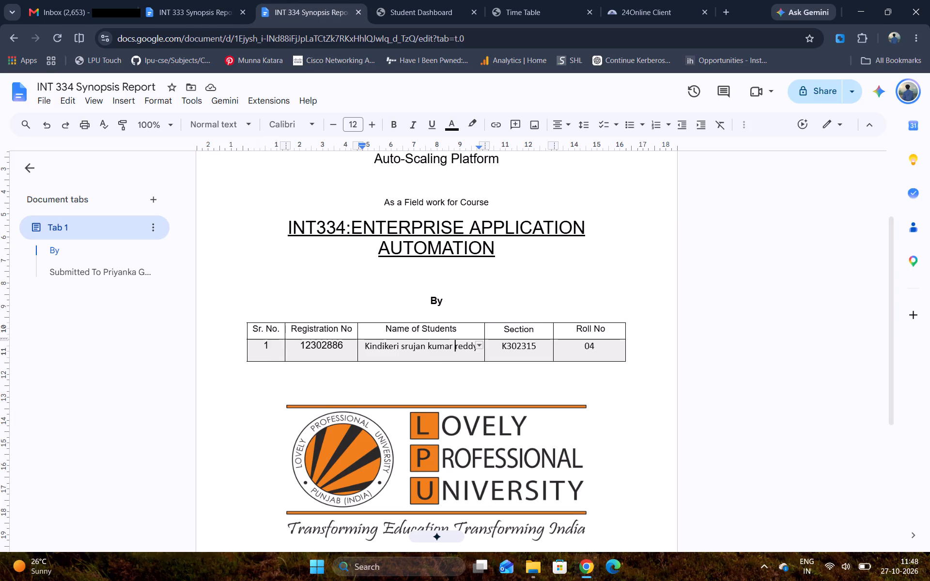
pyautogui.press('Right')
pyautogui.press('BackSpace')
pyautogui.hotkey('shift', 'r')
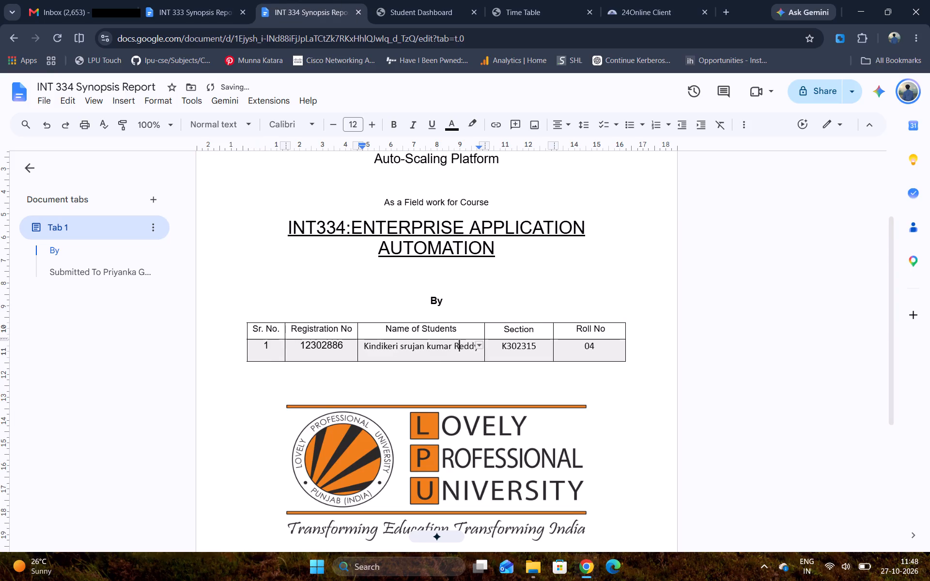
pyautogui.press('Left')
pyautogui.press('Left')
pyautogui.press('Left')
pyautogui.press('Left')
pyautogui.press('Left')
pyautogui.press('Left')
pyautogui.press('Left')
pyautogui.press('Right')
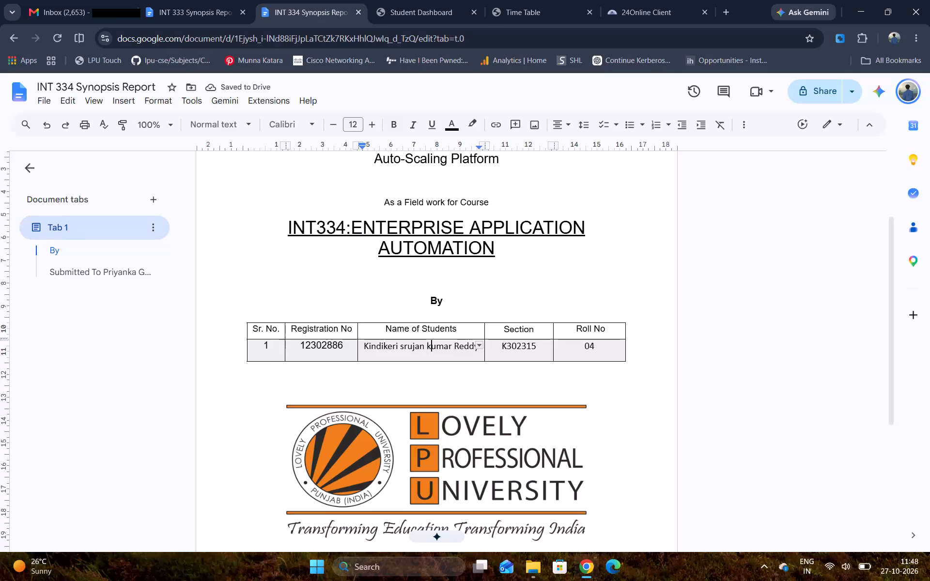
pyautogui.press('BackSpace')
pyautogui.hotkey('shift', 'k')
# Capitalise the initial S of the second word of the student's name in the INT 334 table.
pyautogui.press('Left')
pyautogui.press('Left')
pyautogui.press('Left')
pyautogui.press('Left')
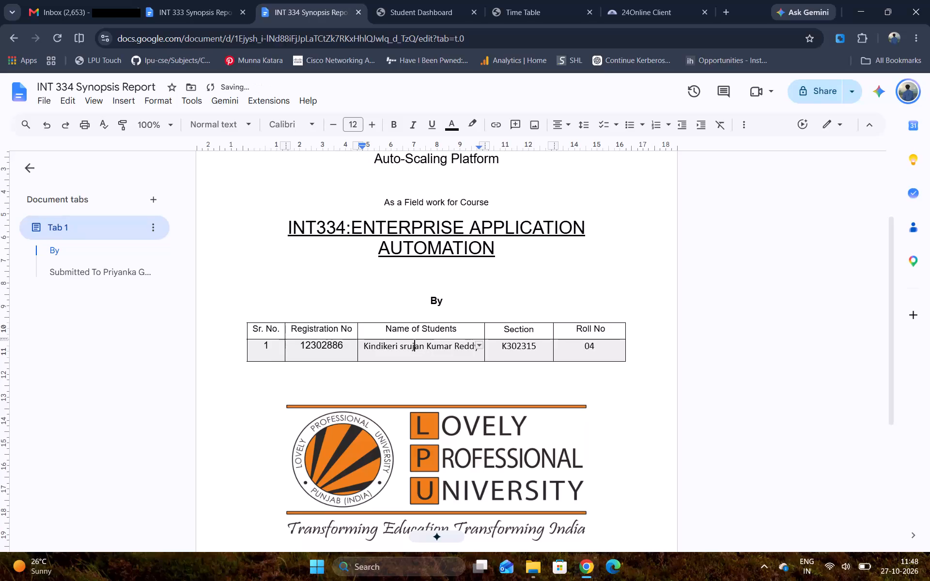
pyautogui.press('Left')
pyautogui.press('Left')
pyautogui.press('Left')
pyautogui.press('BackSpace')
pyautogui.hotkey('shift', 's')
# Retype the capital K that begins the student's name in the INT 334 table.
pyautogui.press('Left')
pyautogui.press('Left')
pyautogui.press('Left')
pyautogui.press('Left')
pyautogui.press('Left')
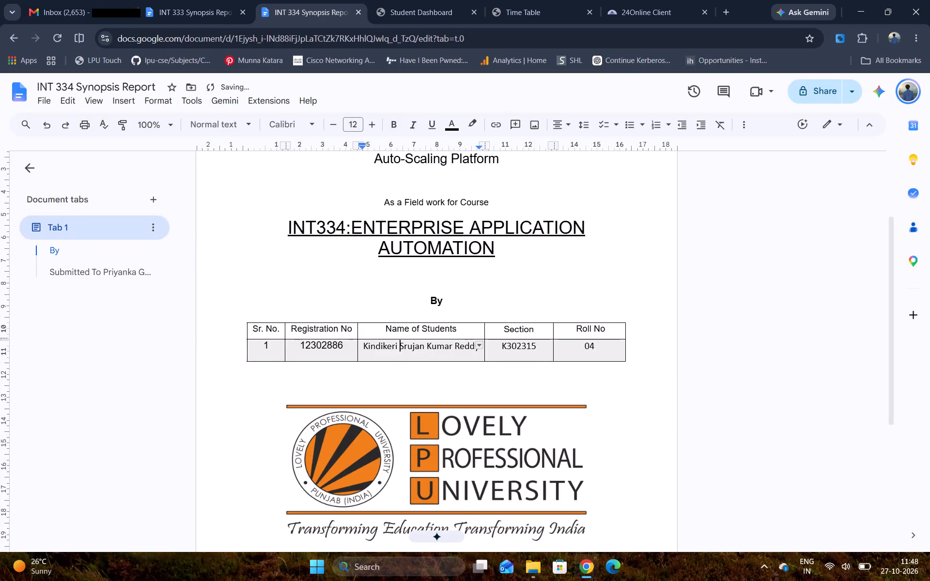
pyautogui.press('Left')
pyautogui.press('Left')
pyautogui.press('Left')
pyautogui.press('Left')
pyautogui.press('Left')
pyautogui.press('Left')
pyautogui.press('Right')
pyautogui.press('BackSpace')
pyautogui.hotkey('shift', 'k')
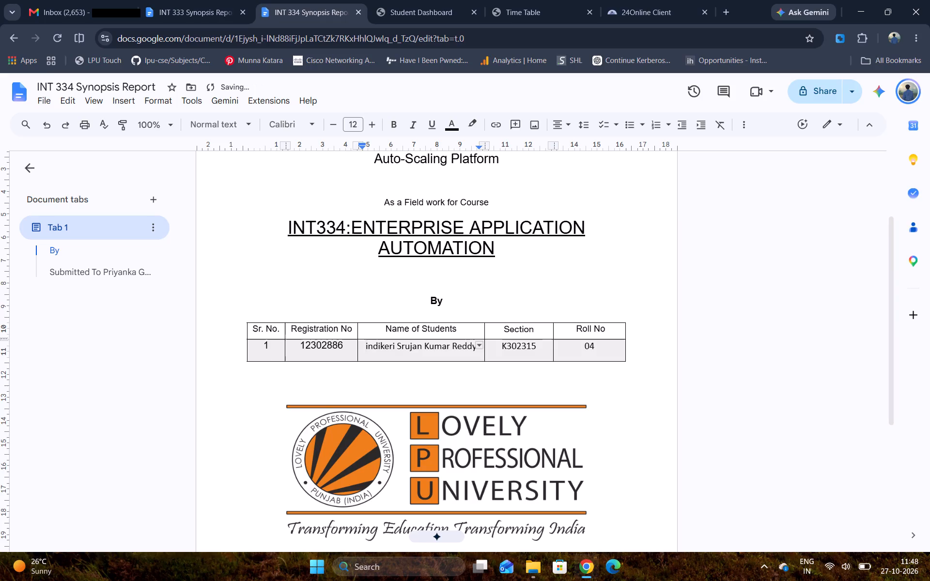
# In the INT 333 report's student table, capitalise the initials R and K of the last two words of the student's name.
pyautogui.click(187, 13)
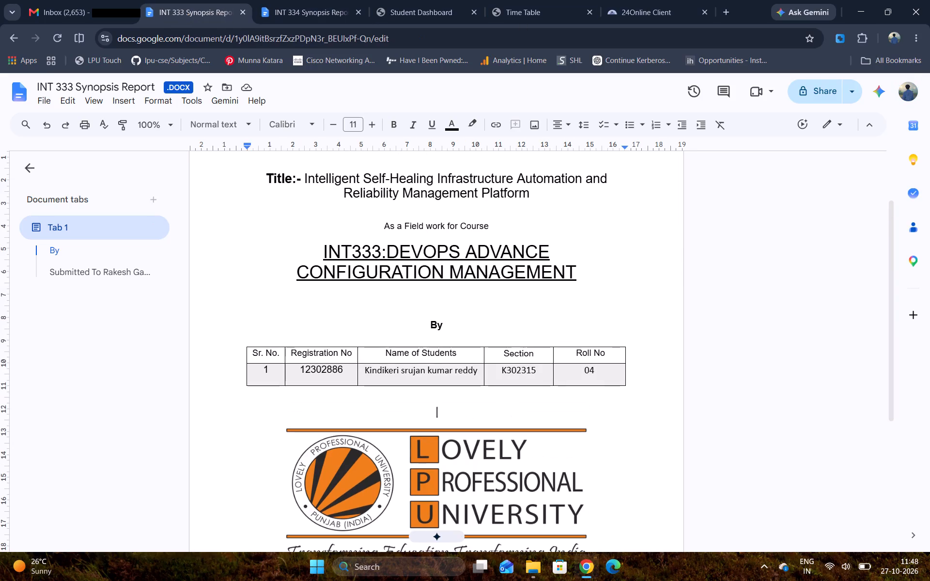
pyautogui.click(459, 374)
pyautogui.press('BackSpace')
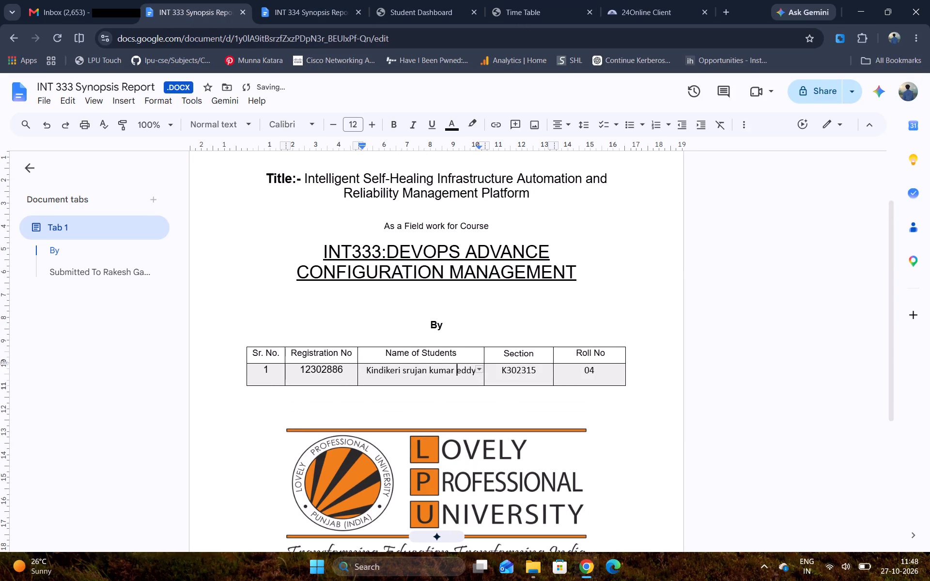
pyautogui.hotkey('shift', 'r')
pyautogui.press('Left')
pyautogui.press('Left')
pyautogui.press('Left')
pyautogui.press('Left')
pyautogui.press('Left')
pyautogui.press('Left')
pyautogui.press('BackSpace')
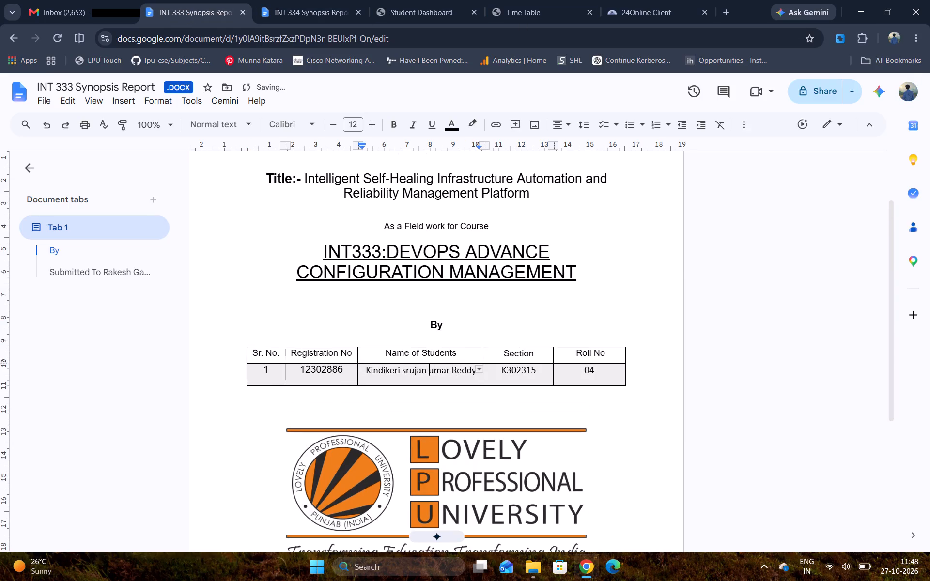
pyautogui.hotkey('shift', 'k')
# Capitalise the initial S of the second word of the student's name in the INT 333 table.
pyautogui.press('Left')
pyautogui.press('Left')
pyautogui.press('Left')
pyautogui.press('Left')
pyautogui.press('Left')
pyautogui.press('Left')
pyautogui.press('Left')
pyautogui.press('BackSpace')
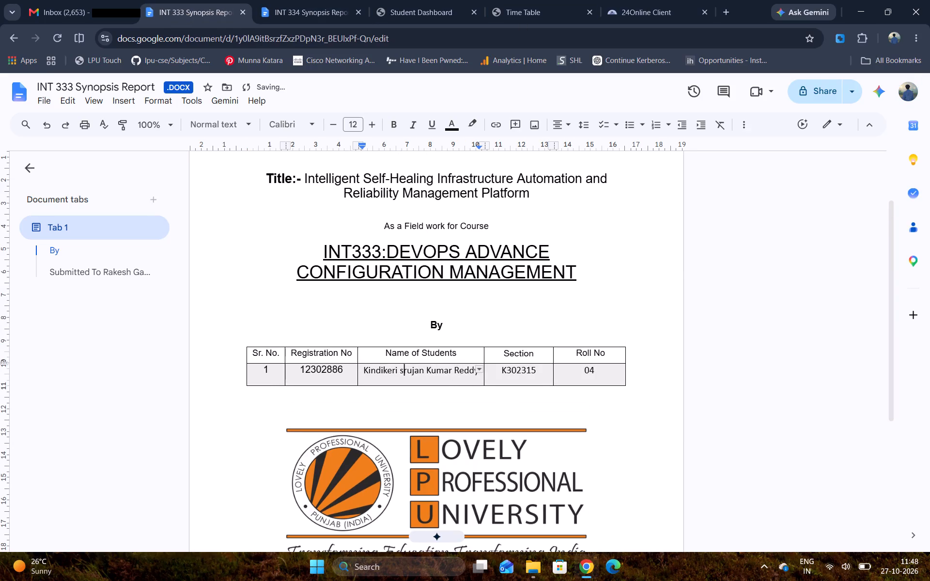
pyautogui.hotkey('shift', 's')
pyautogui.press('Left')
pyautogui.press('Left')
pyautogui.press('Left')
pyautogui.press('Left')
pyautogui.press('Left')
pyautogui.press('Left')
pyautogui.press('Left')
pyautogui.press('Left')
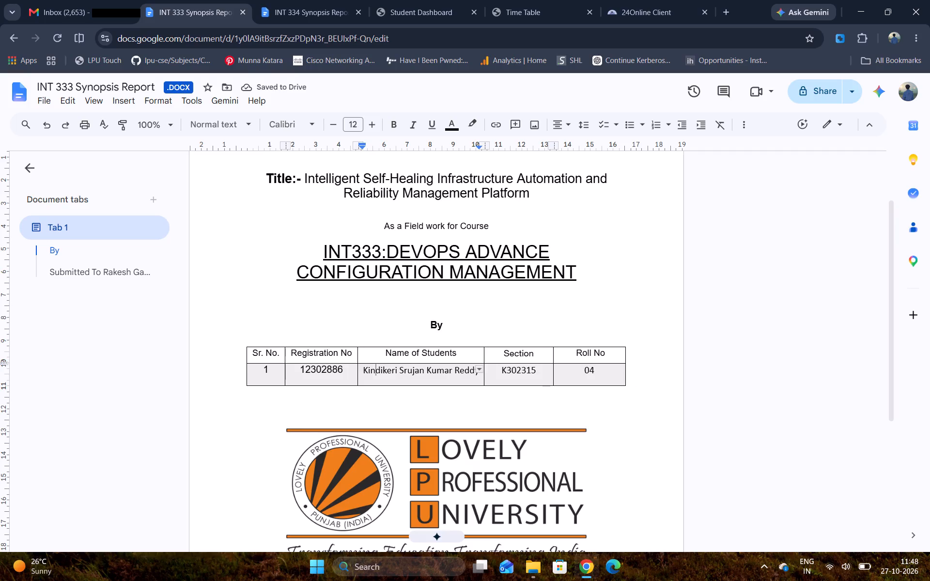
pyautogui.click(774, 352)
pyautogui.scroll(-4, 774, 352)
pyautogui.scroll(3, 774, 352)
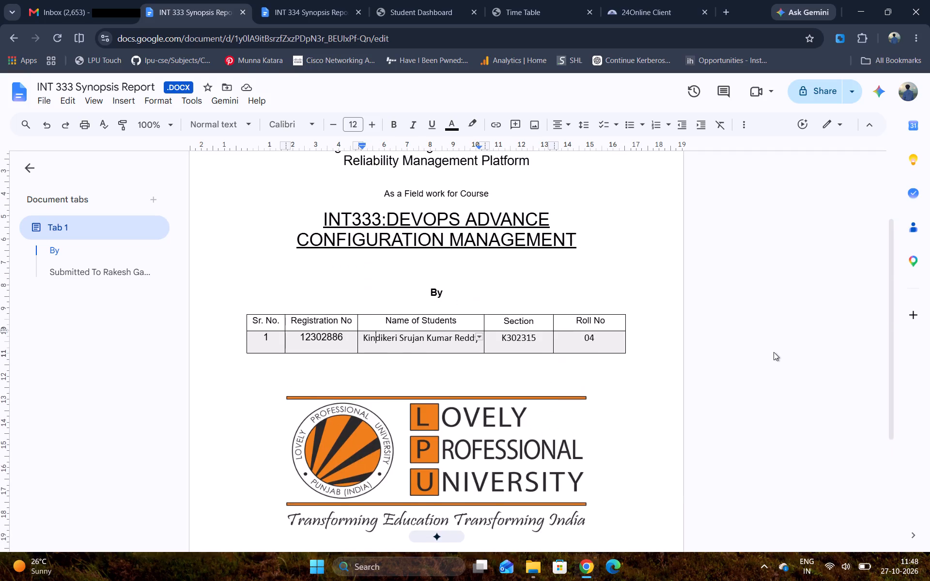
# Open a new browser tab and place it between the Time Table and 24Online Client tabs.
pyautogui.scroll(4, 774, 352)
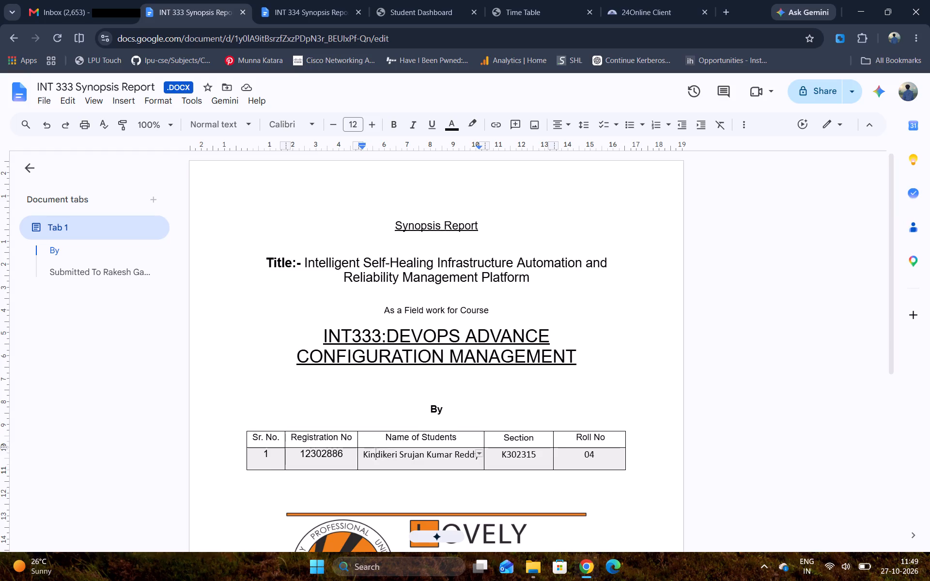
pyautogui.click(293, 0)
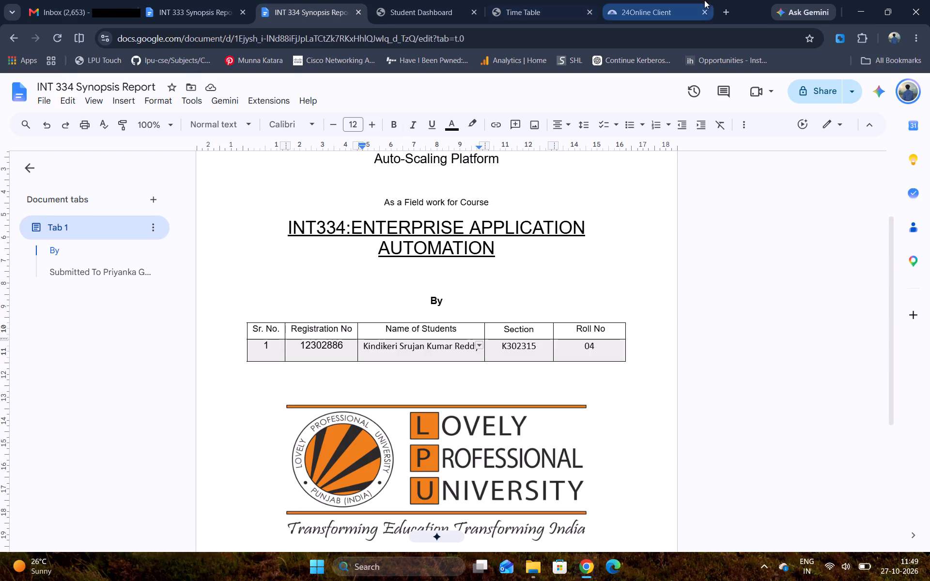
pyautogui.click(730, 12)
pyautogui.moveTo(683, 5); pyautogui.dragTo(578, 0)
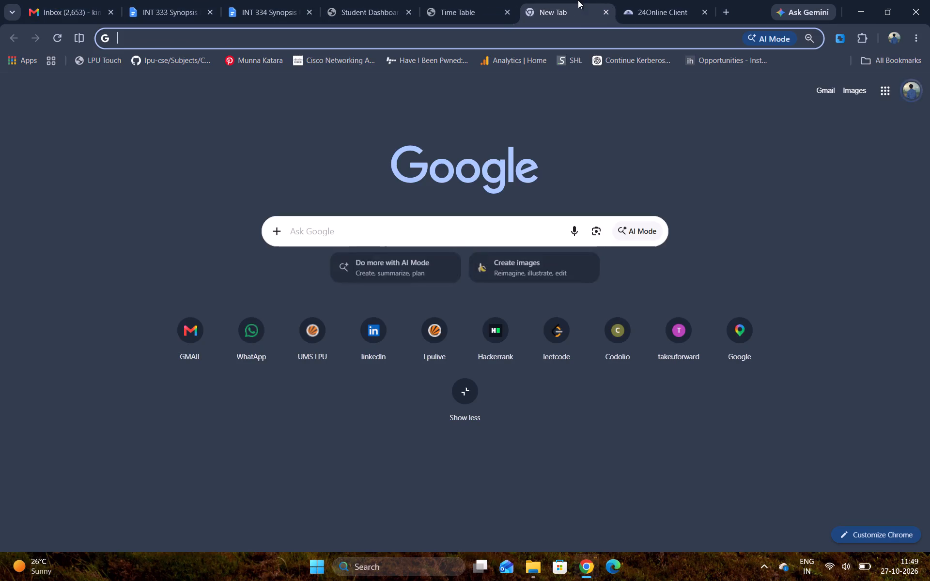
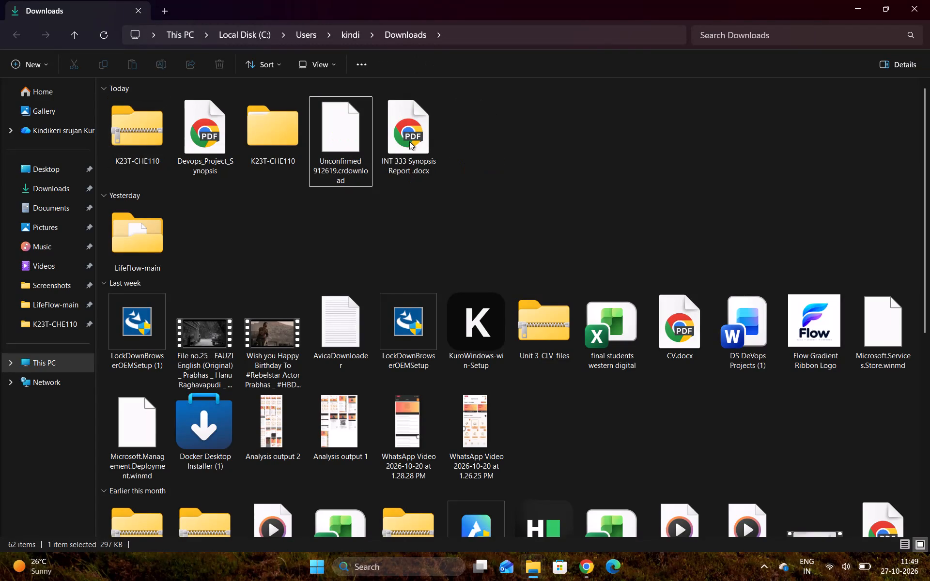
# Delete the INT 333 Synopsis Report .docx file from today's items in the Downloads folder.
pyautogui.click(409, 141)
pyautogui.press('Delete')
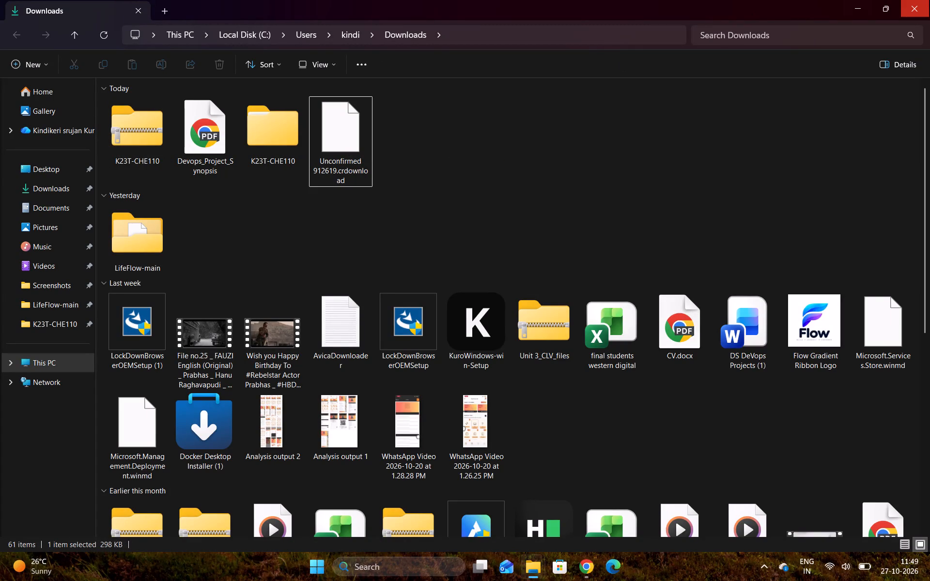
# Delete both the K23T-CHE110 zip archive and the K23T-CHE110 folder from today's items in Downloads.
pyautogui.click(111, 109)
pyautogui.press('Delete')
pyautogui.click(212, 140)
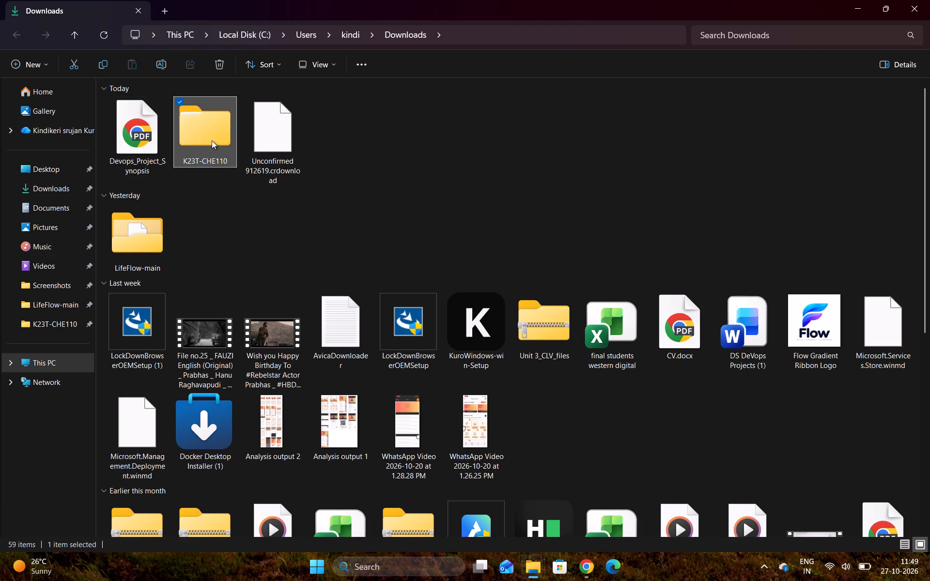
pyautogui.press('Delete')
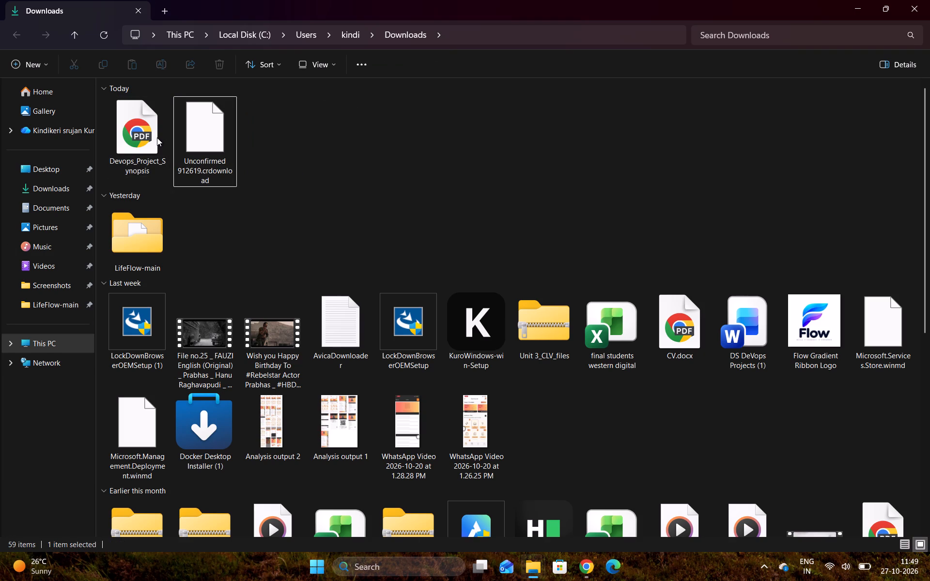
# Delete the Devops_Project_Synopsis PDF from today's items in Downloads.
pyautogui.click(124, 139)
pyautogui.press('Delete')
pyautogui.press('Delete')
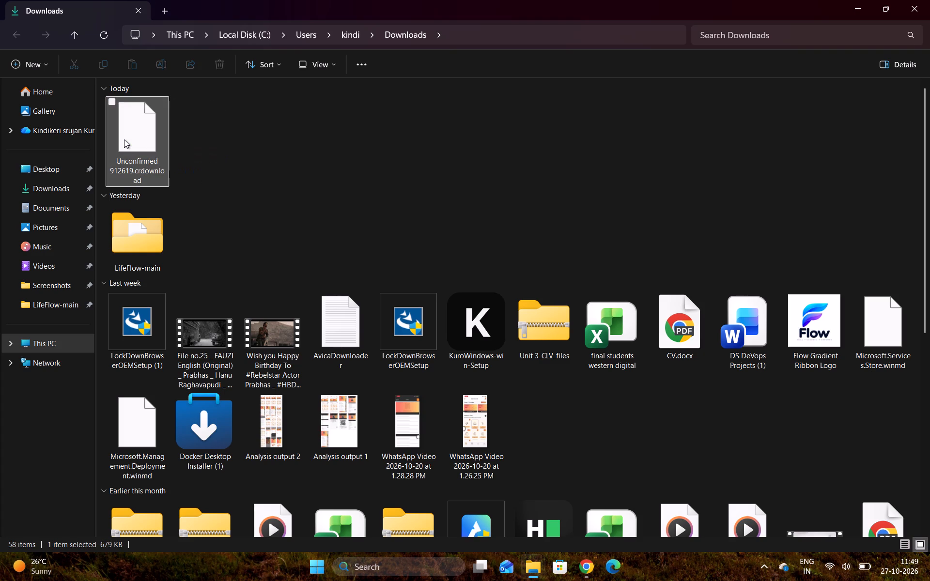
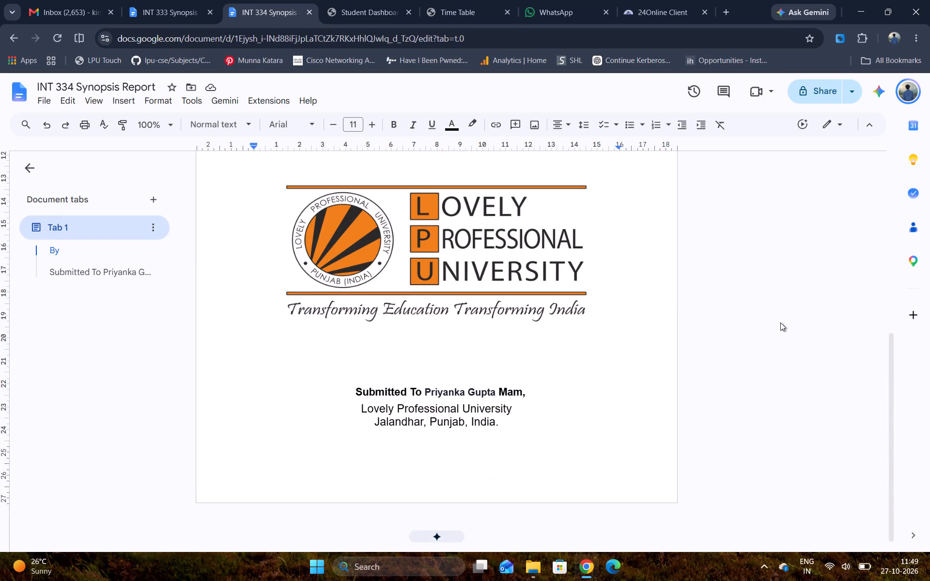
# Match the INT 333 cover page's spacing to the INT 334 report by inserting a blank line above "As a Field work for Course".
pyautogui.scroll(8, 780, 322)
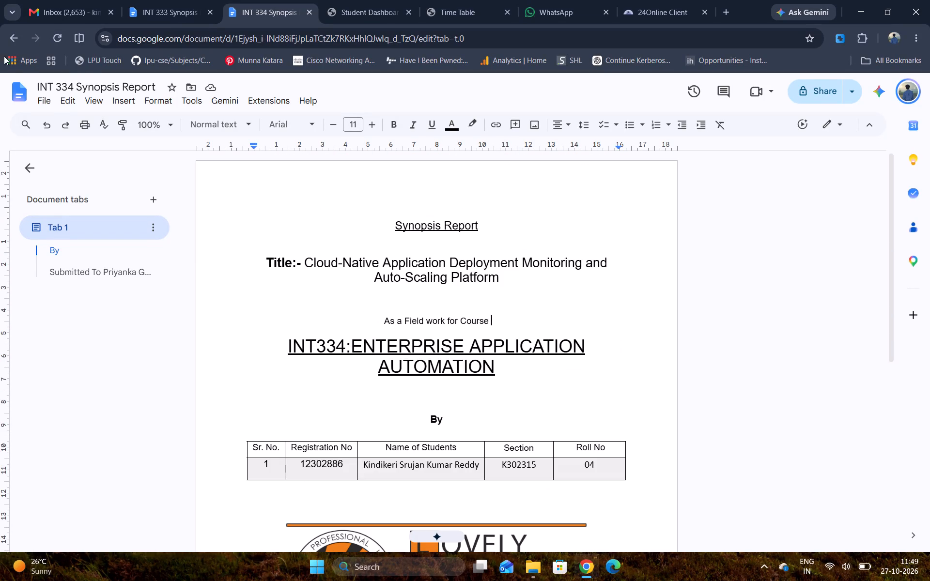
pyautogui.click(175, 0)
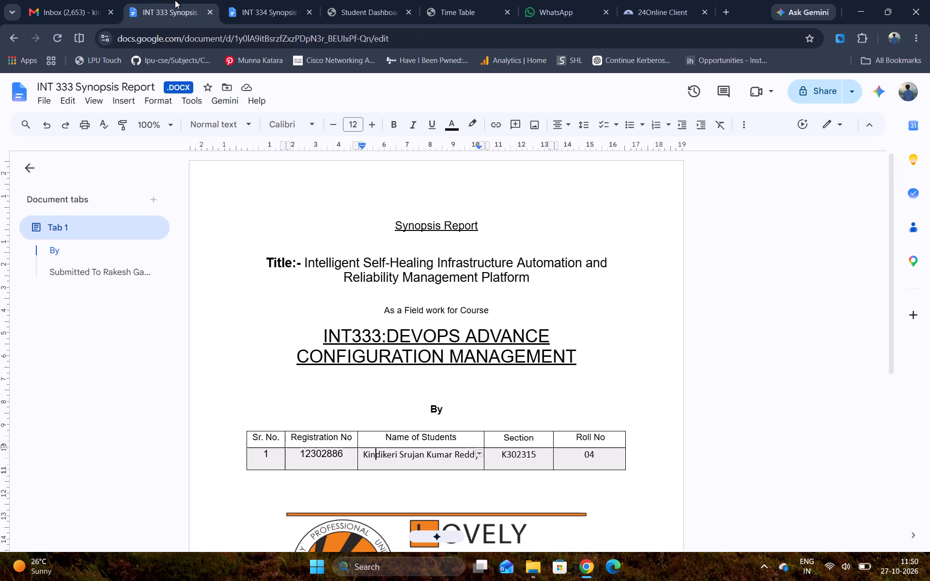
pyautogui.click(276, 0)
pyautogui.click(197, 1)
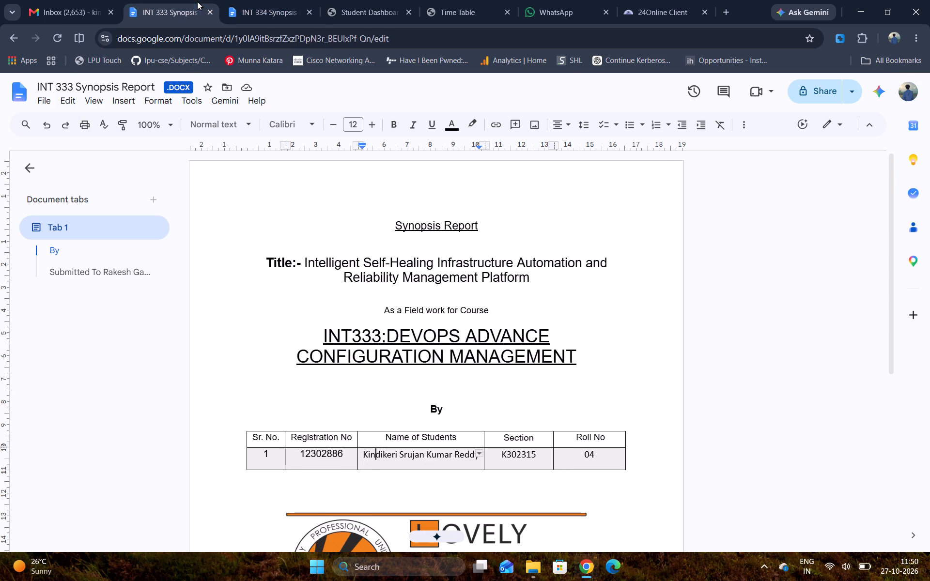
pyautogui.click(292, 0)
pyautogui.click(203, 0)
pyautogui.click(437, 296)
pyautogui.press('Return')
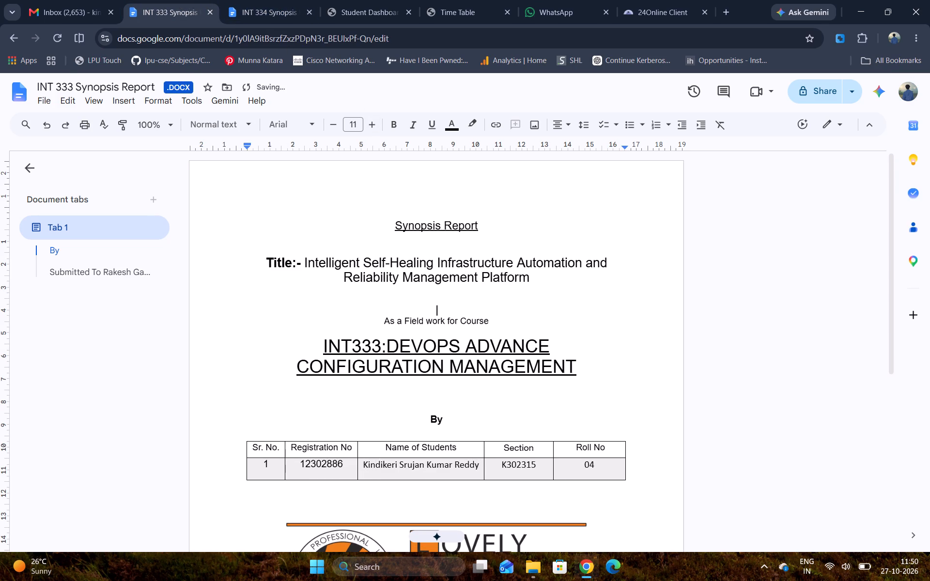
# Remove the extra blank lines between the university logo and the "Submitted To" line in the INT 333 report.
pyautogui.scroll(-5, 341, 275)
pyautogui.scroll(1, 341, 275)
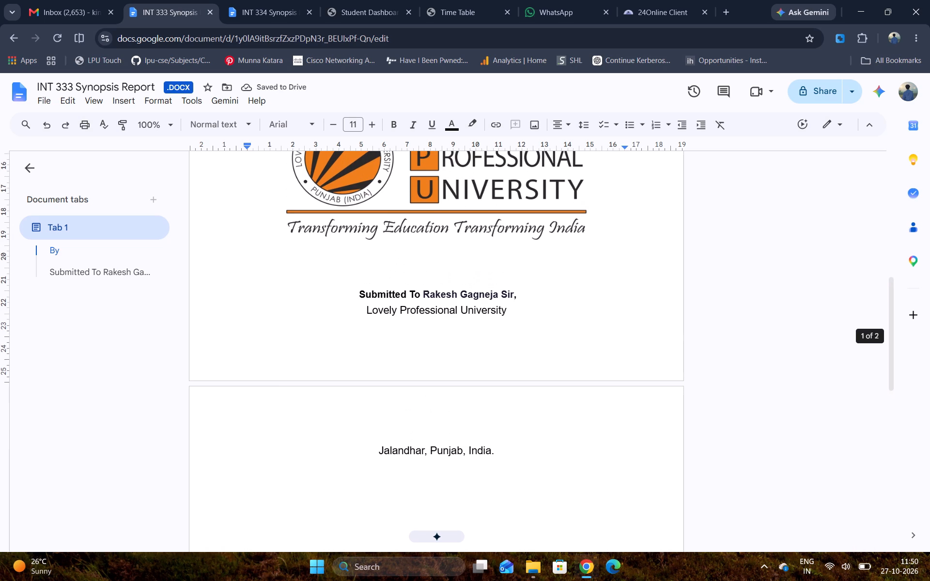
pyautogui.click(380, 271)
pyautogui.press('BackSpace')
pyautogui.press('BackSpace')
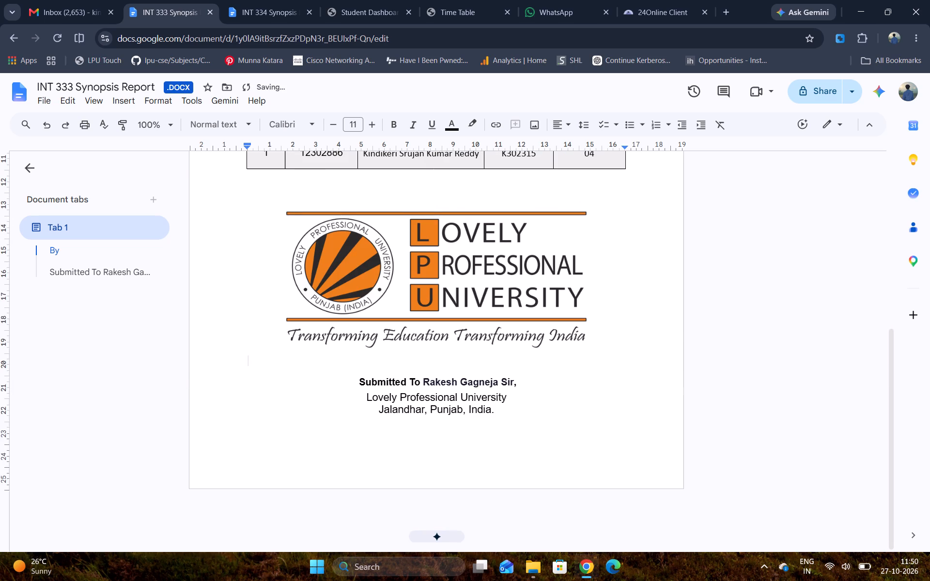
# Compare the cover-page layout of the INT 333 and INT 334 reports, examining the blank-line spacing around the title, course heading, table and logo.
pyautogui.scroll(3, 464, 188)
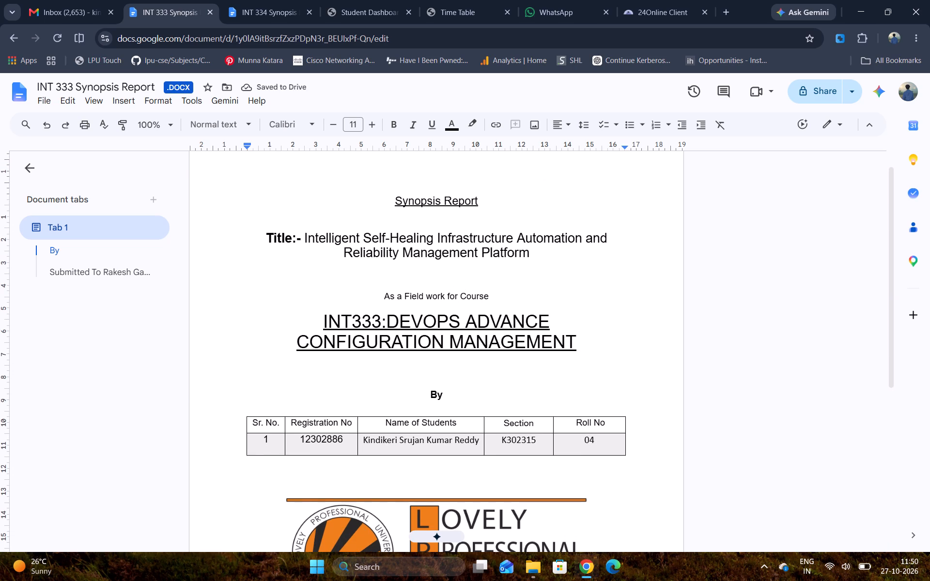
pyautogui.scroll(-3, 413, 380)
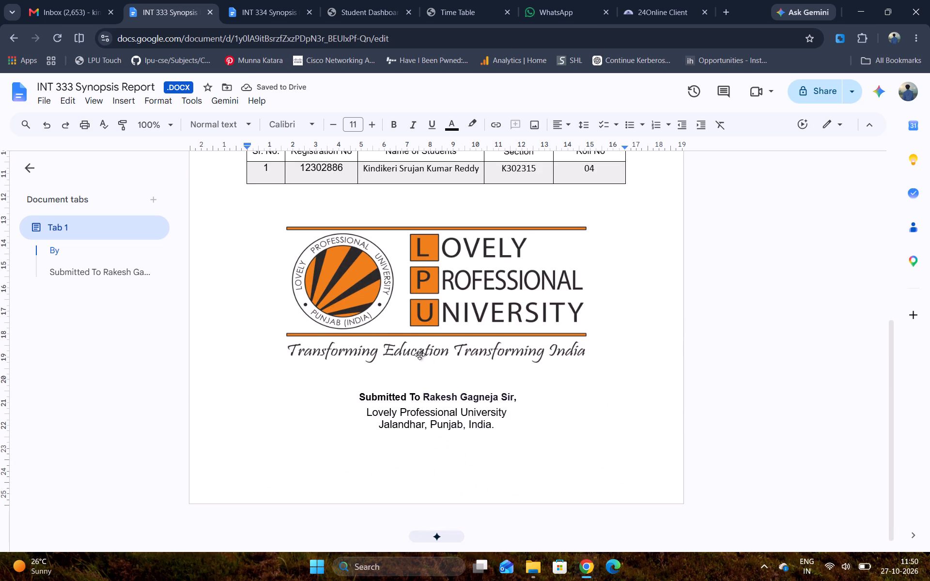
pyautogui.click(254, 0)
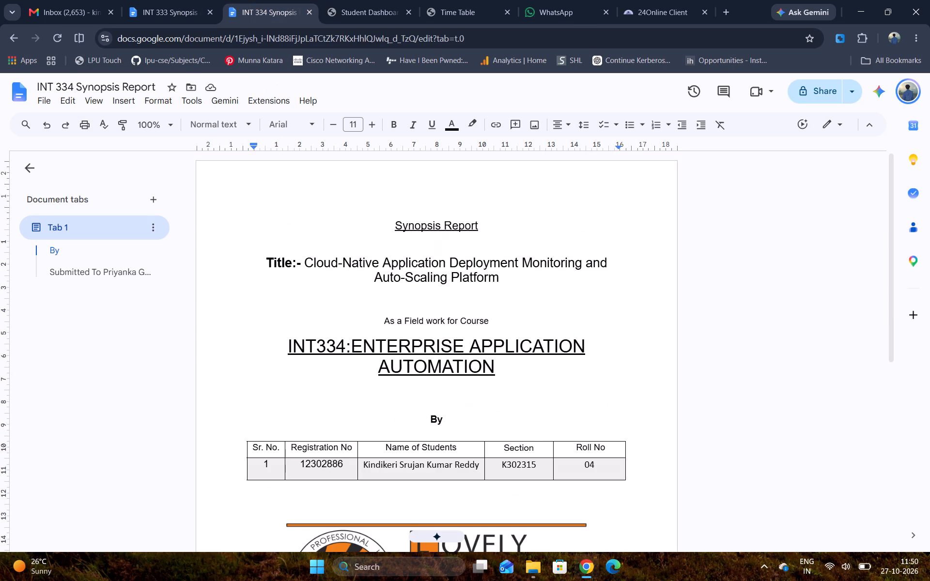
pyautogui.scroll(-1, 296, 290)
pyautogui.click(444, 351)
pyautogui.click(440, 349)
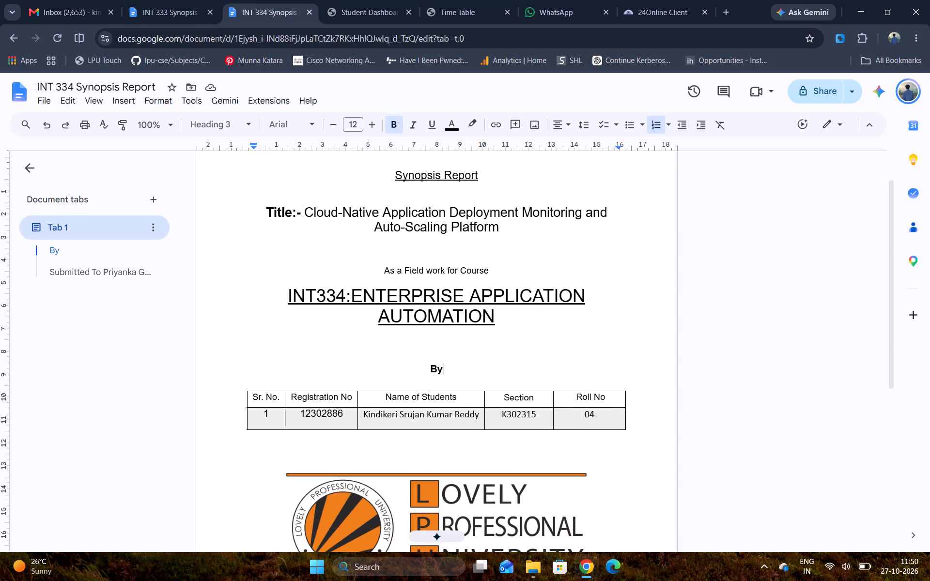
pyautogui.click(437, 340)
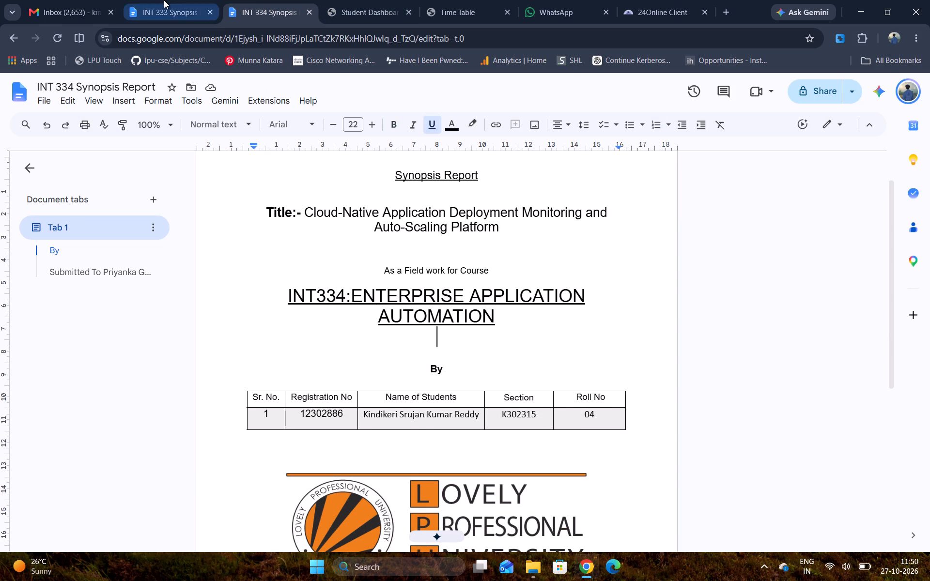
pyautogui.click(164, 0)
pyautogui.scroll(3, 430, 246)
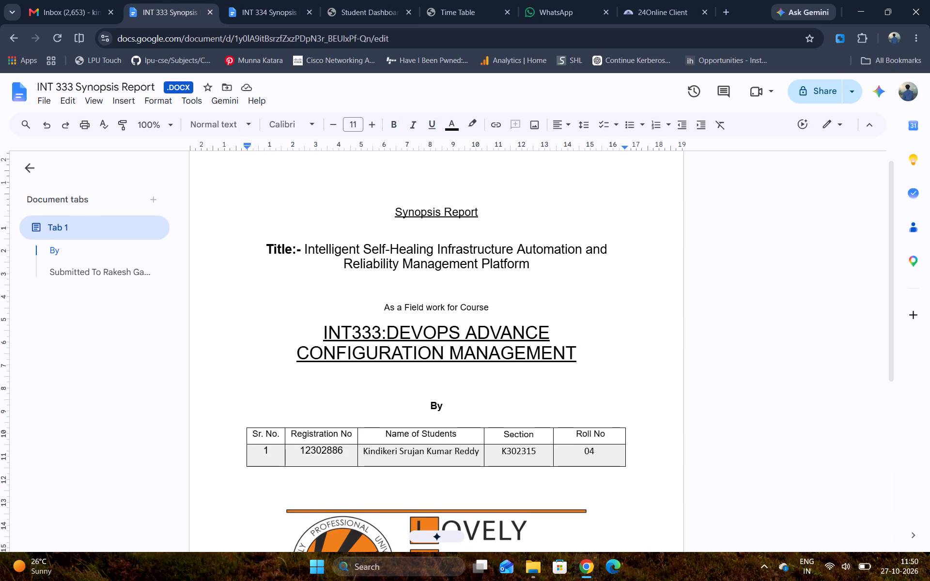
pyautogui.click(431, 373)
pyautogui.scroll(-5, 439, 389)
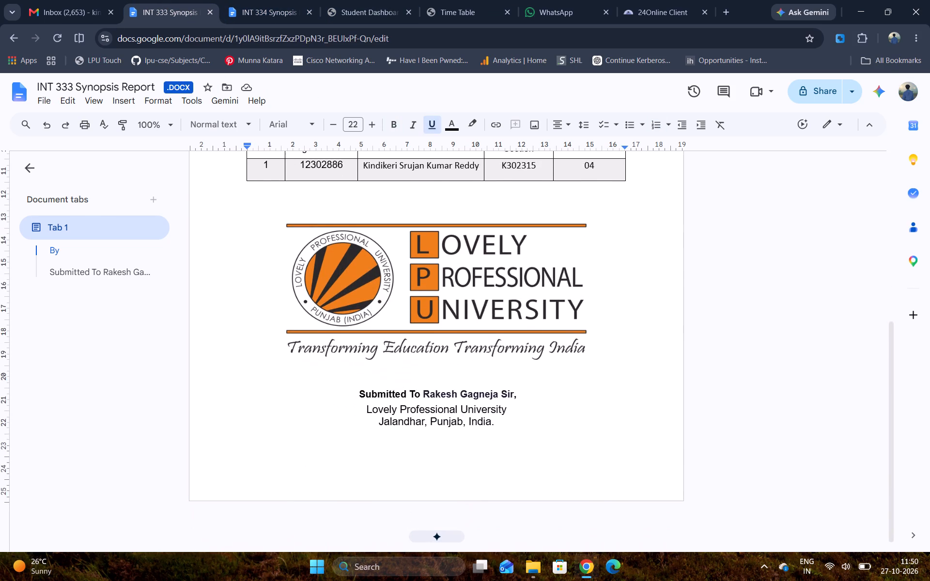
pyautogui.scroll(1, 439, 389)
pyautogui.click(259, 0)
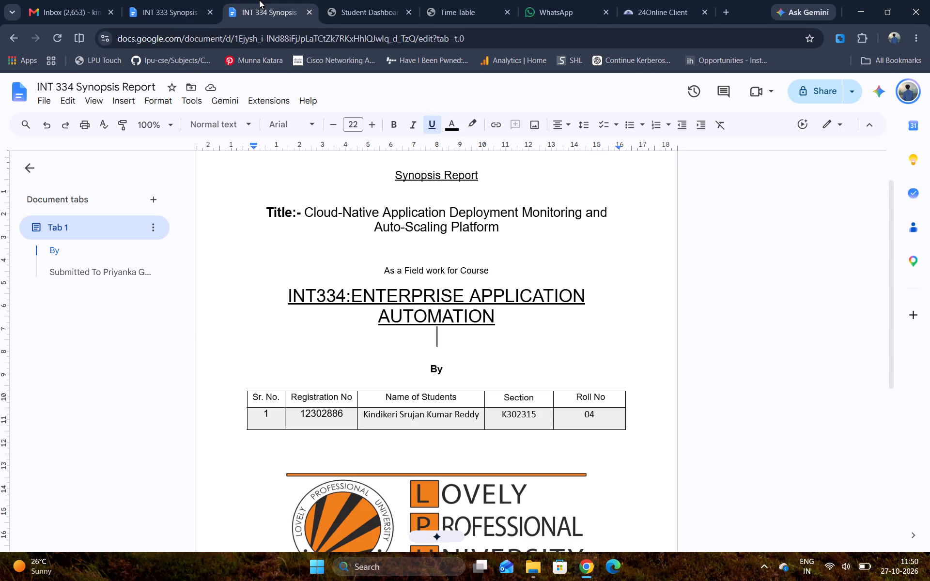
pyautogui.click(204, 0)
pyautogui.scroll(1, 429, 233)
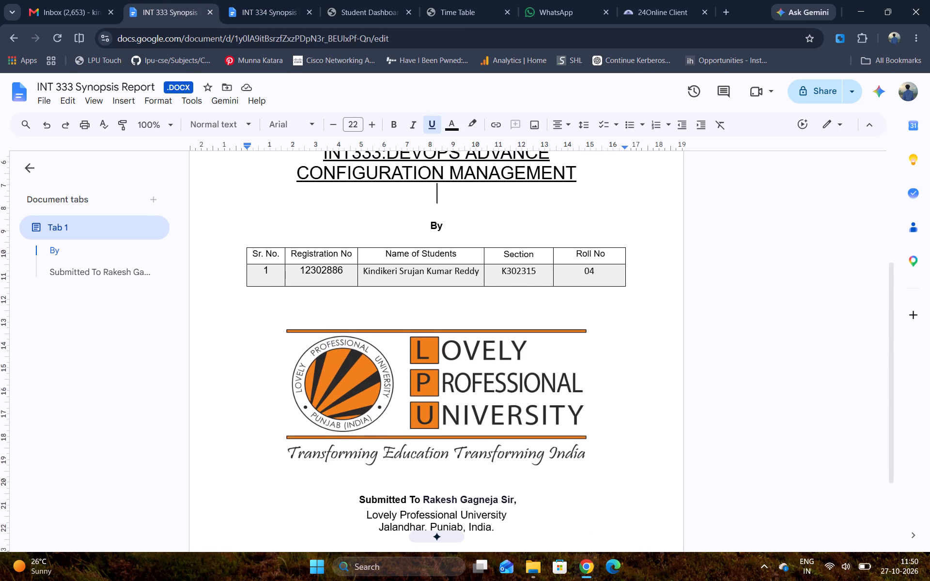
pyautogui.scroll(2, 439, 199)
pyautogui.click(433, 252)
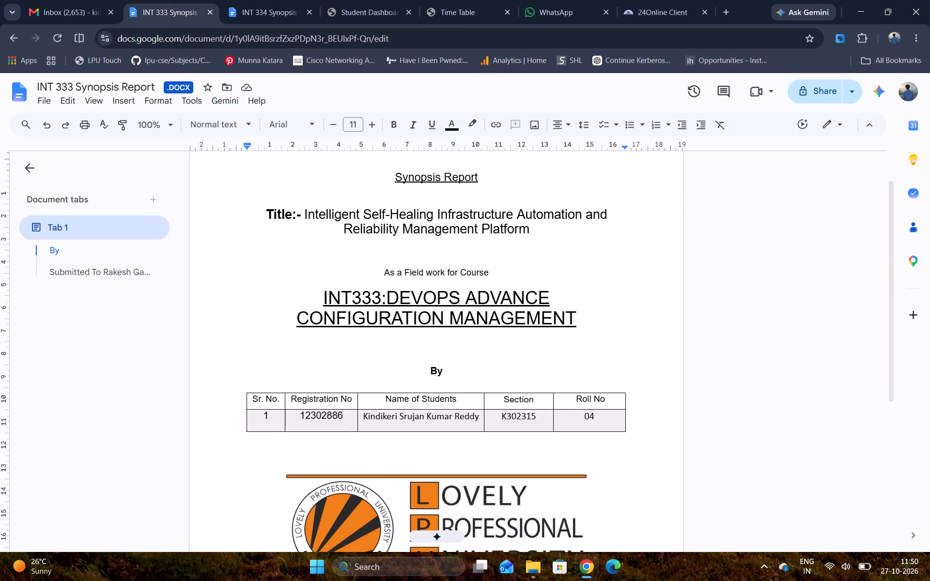
# Check the blank lines below the title in the INT 334 Synopsis Report and download the report as a PDF document.
pyautogui.click(294, 14)
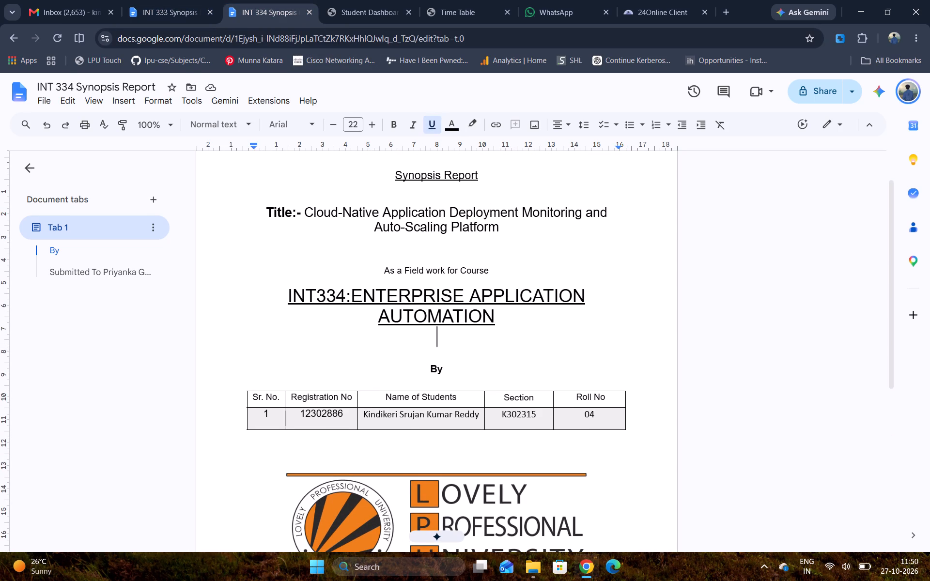
pyautogui.click(436, 250)
pyautogui.click(441, 243)
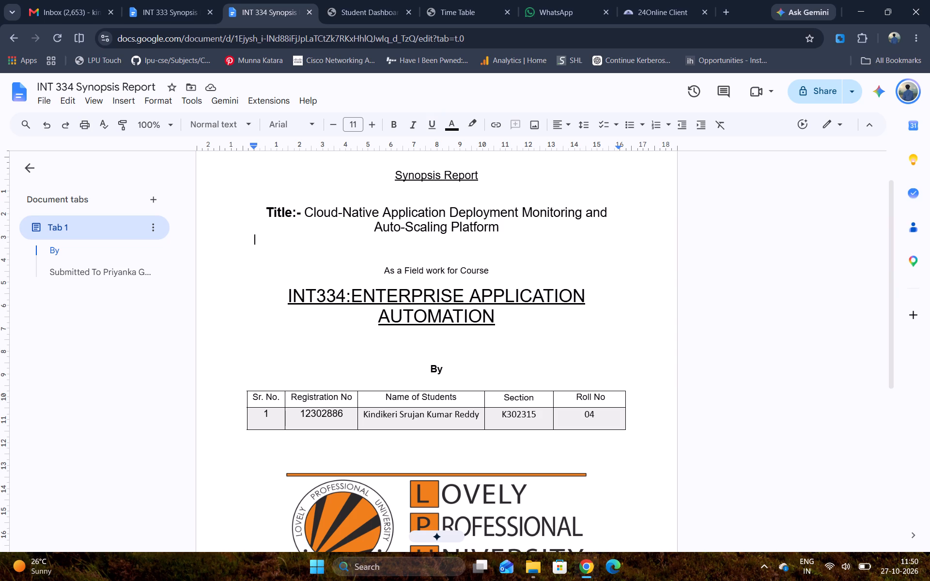
pyautogui.click(440, 252)
pyautogui.click(438, 256)
pyautogui.click(46, 104)
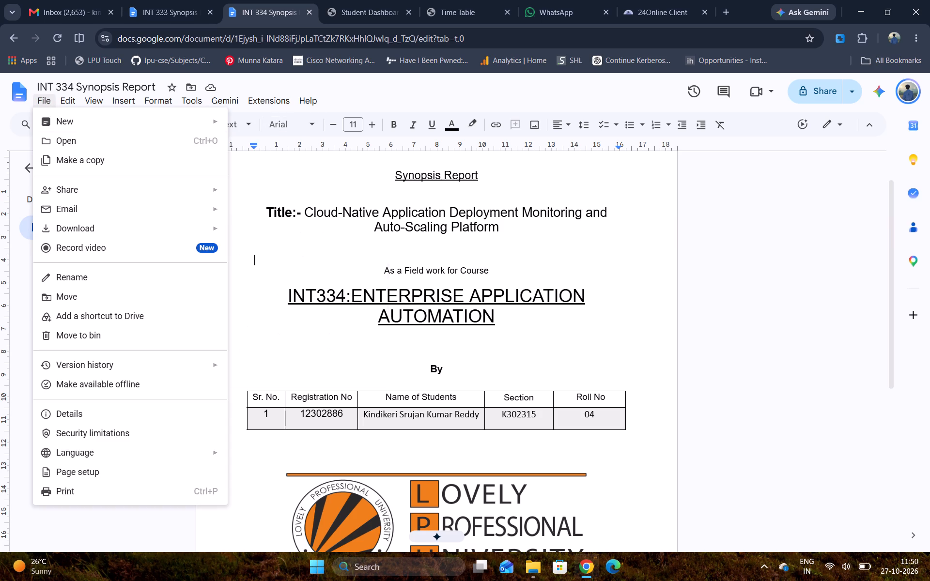
pyautogui.click(271, 248)
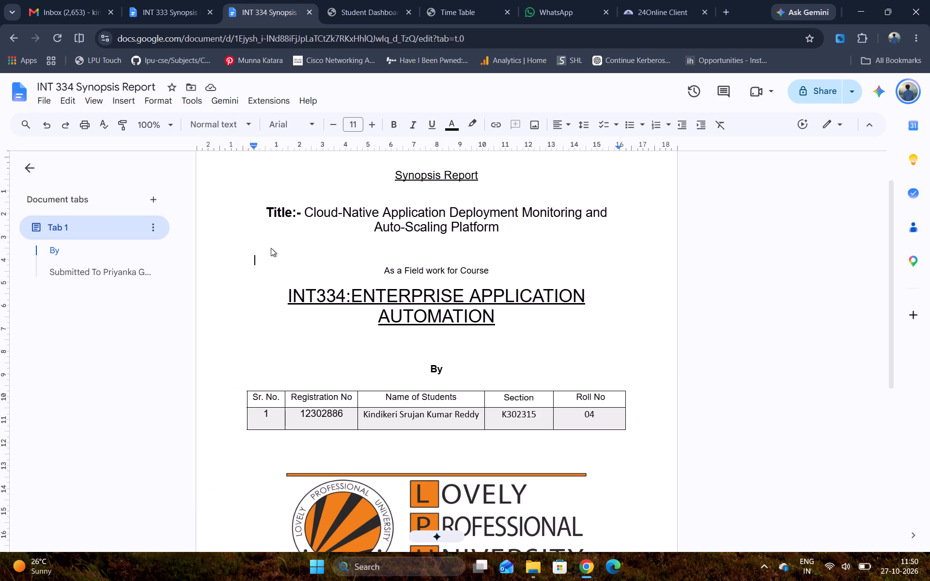
# Download the INT 333 Synopsis Report as a PDF document.
pyautogui.click(157, 0)
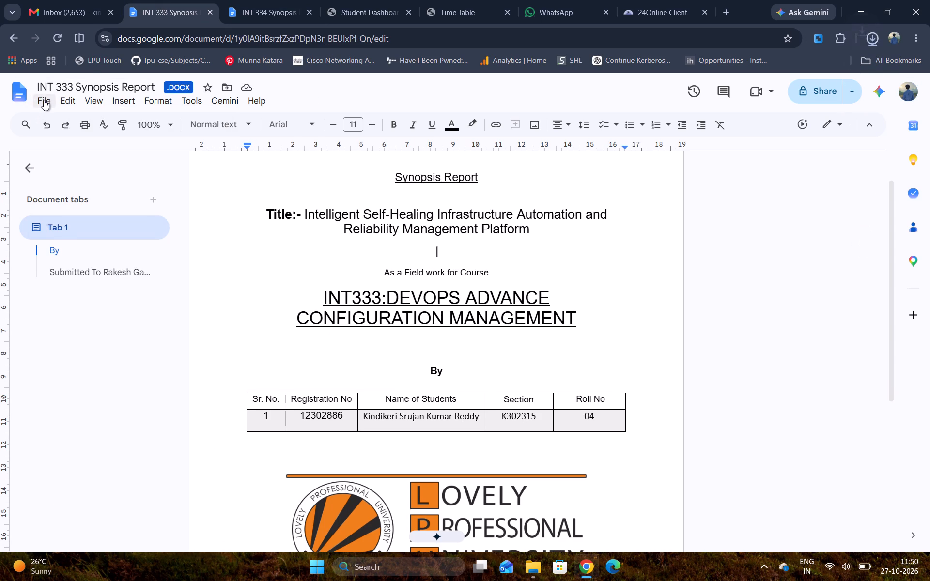
pyautogui.click(44, 100)
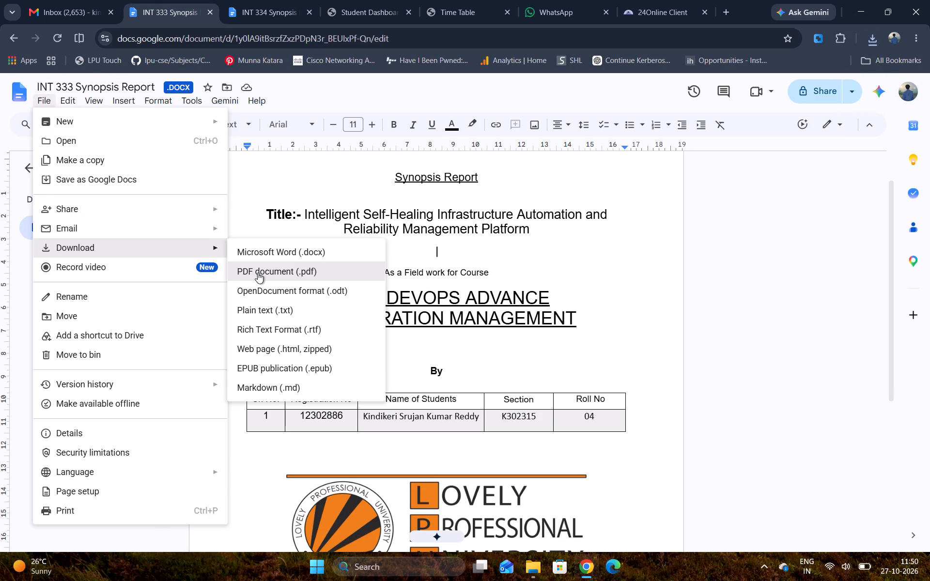
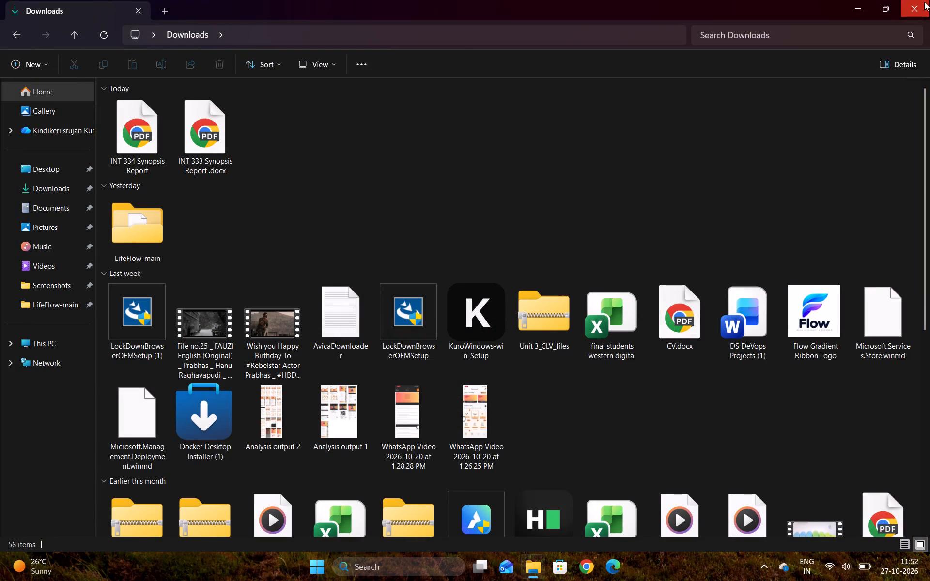
# Close the Downloads folder window.
pyautogui.click(924, 2)
# Open the Shut Down Windows dialog from the desktop.
pyautogui.hotkey('alt', 'F4')
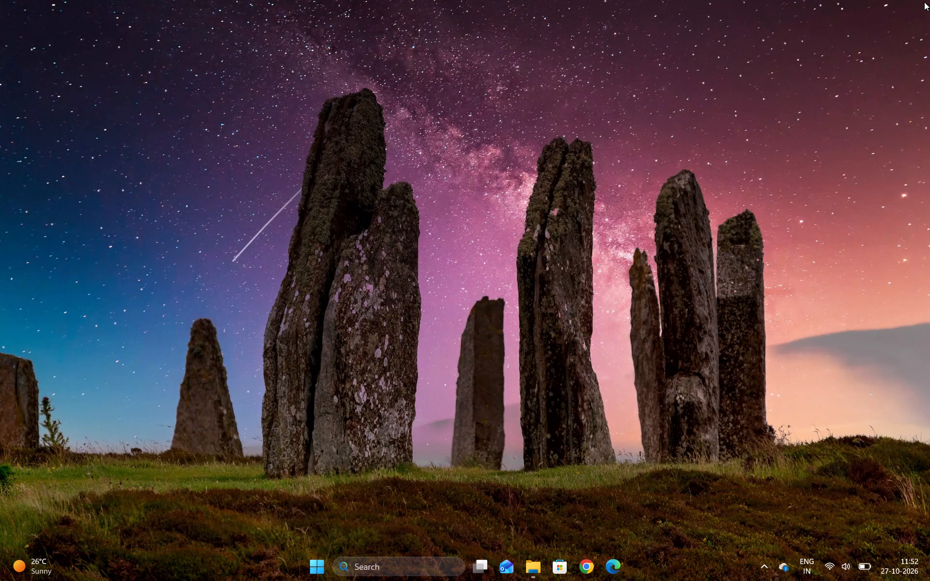
pyautogui.click(546, 251)
pyautogui.hotkey('alt', 'F4')
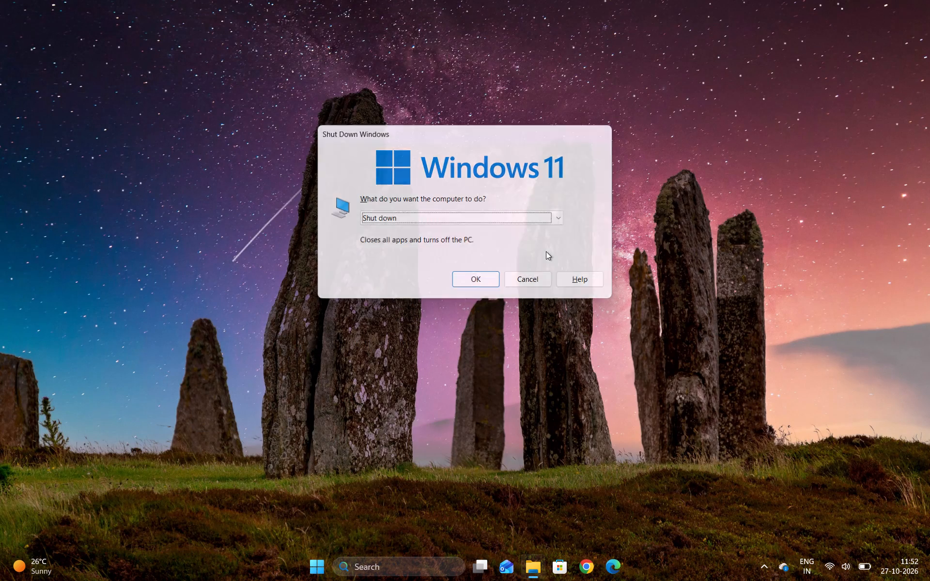